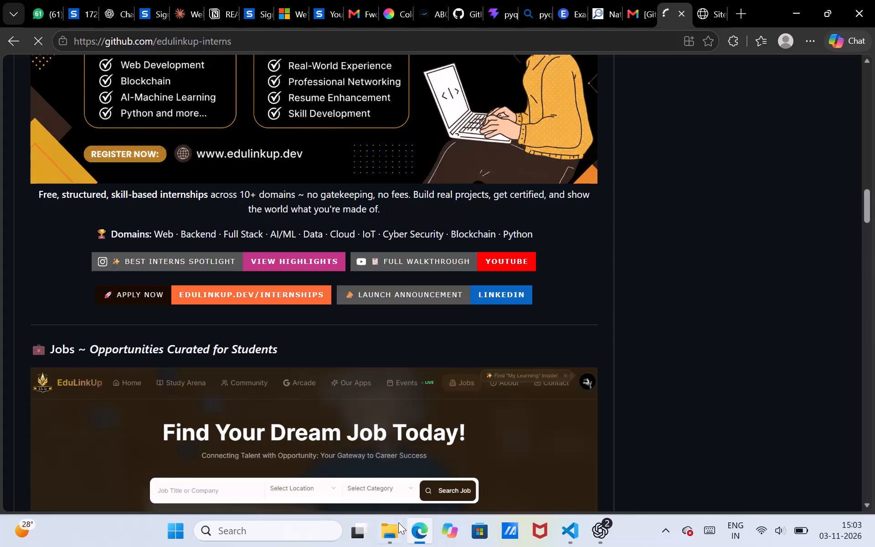
Open the Software_Agreement_Updated_Team_Details (Repaired) document from the Documents folder in Word and maximize its window.
click(391, 533)
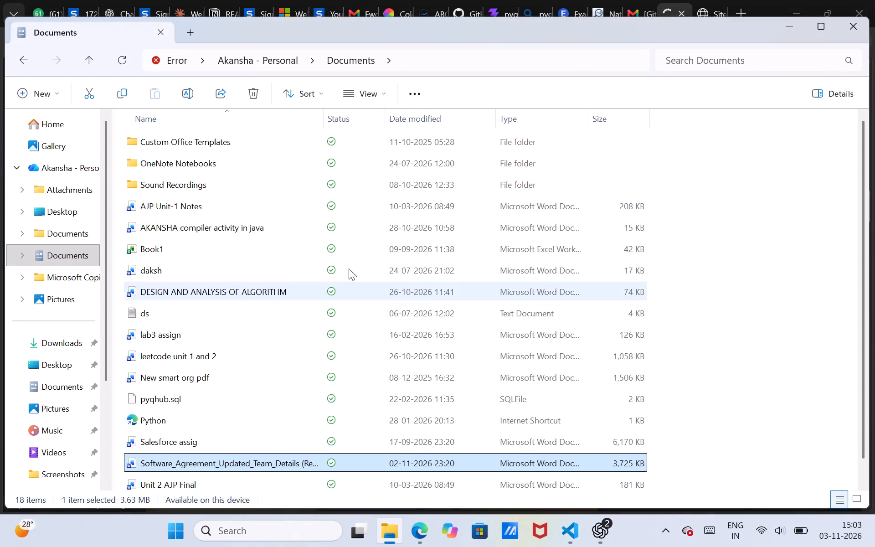
double_click(271, 467)
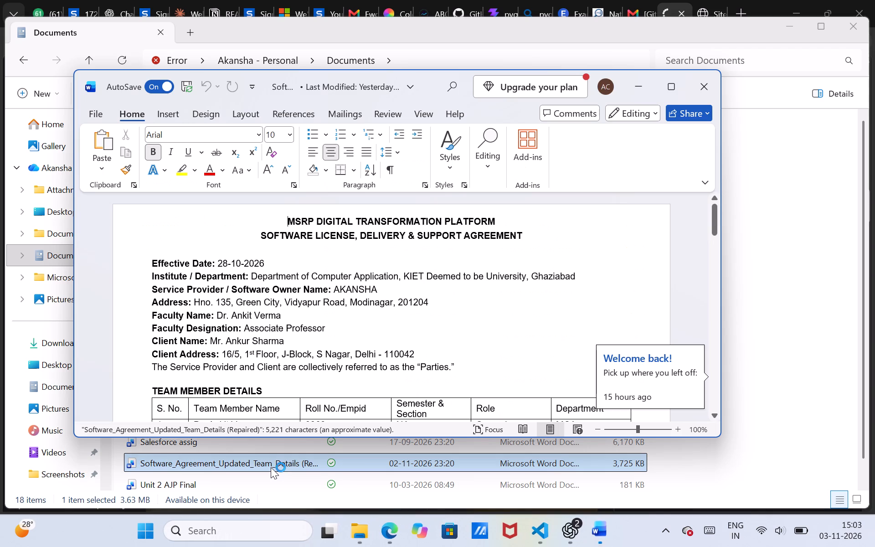
click(661, 93)
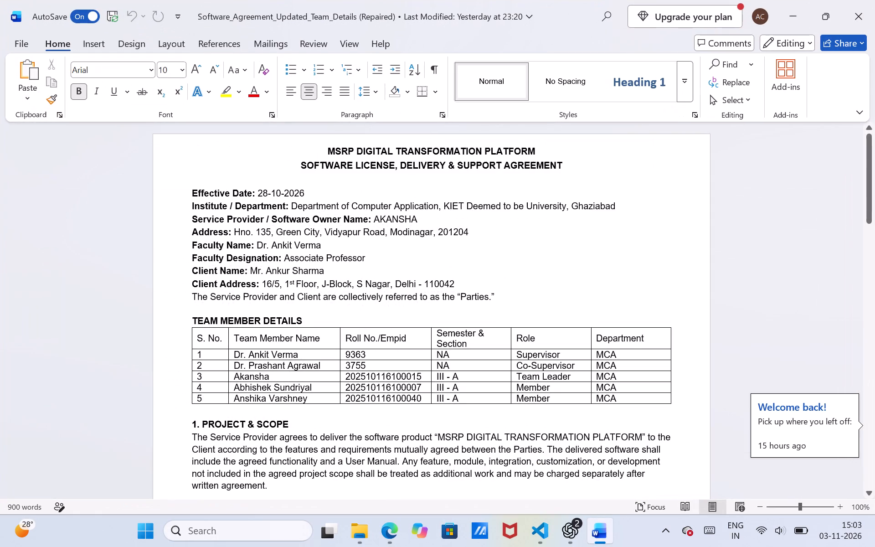
Complete the target delivery date in section 3, Delivery, as 10-10-2026 and save the document.
scroll(468, 355, down, 5)
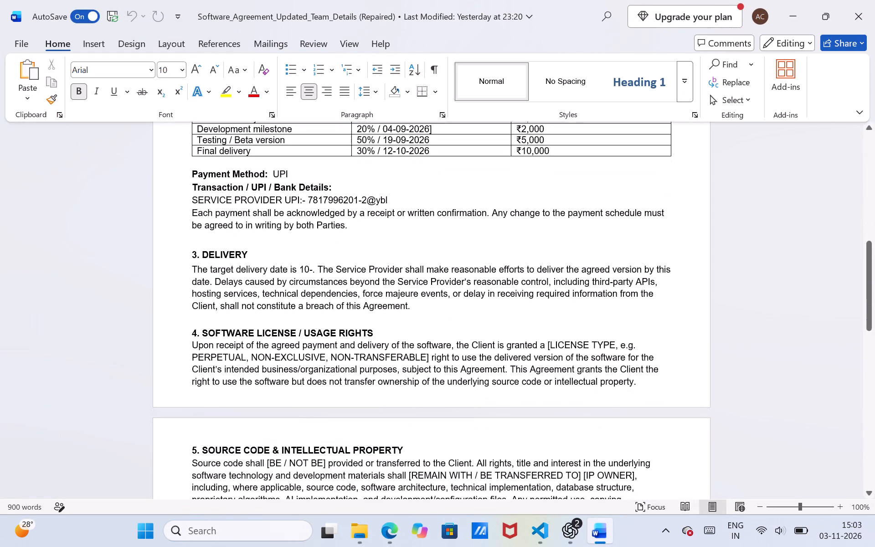
click(310, 273)
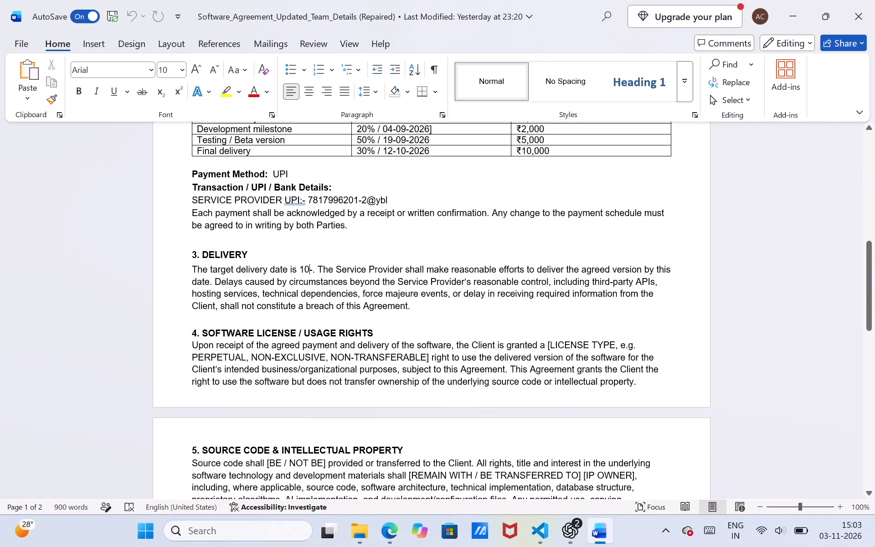
key(Right)
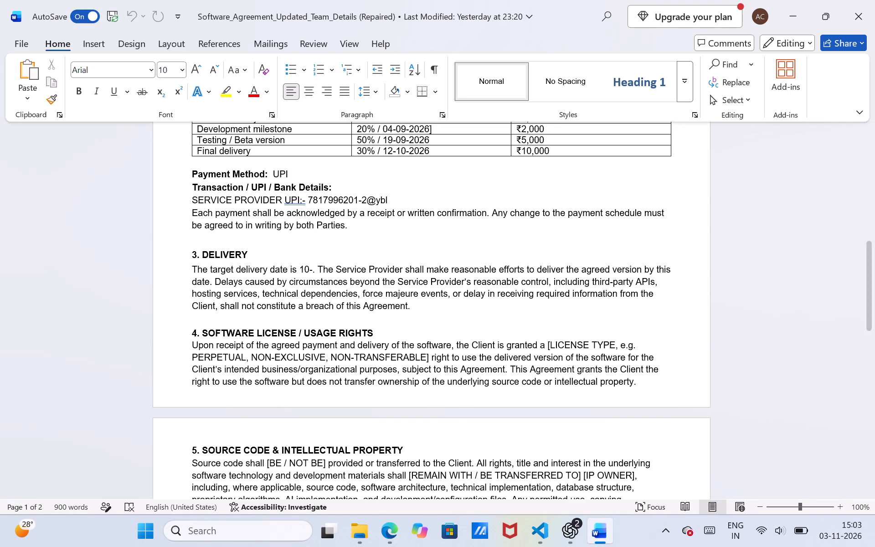
text(10)
text(-2026)
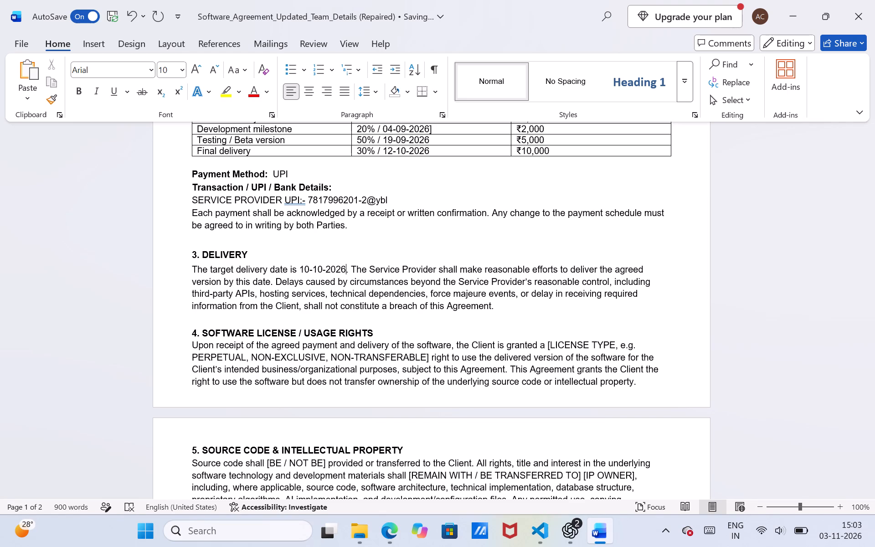
key(ctrl+s)
Copy the section 4 text about the Client's granted license, through the bracketed LICENSE TYPE placeholder.
scroll(263, 294, down, 1)
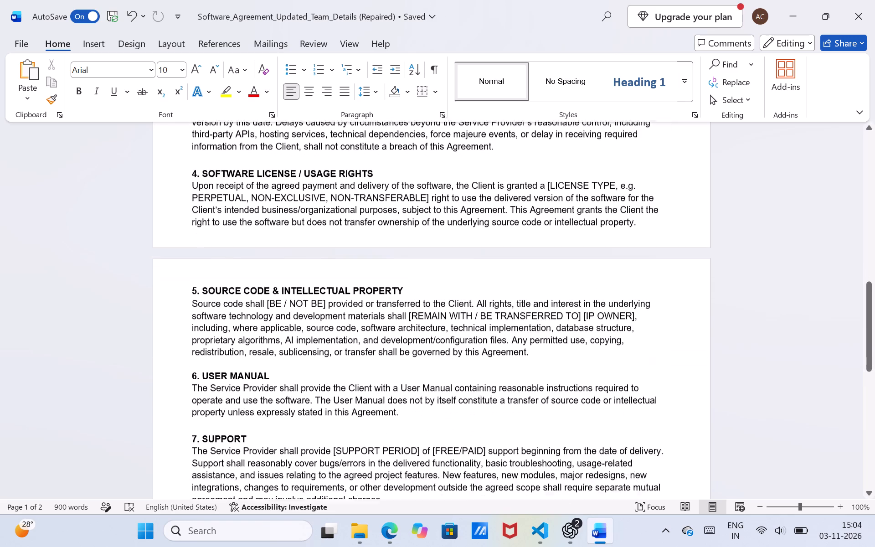
scroll(263, 294, down, 1)
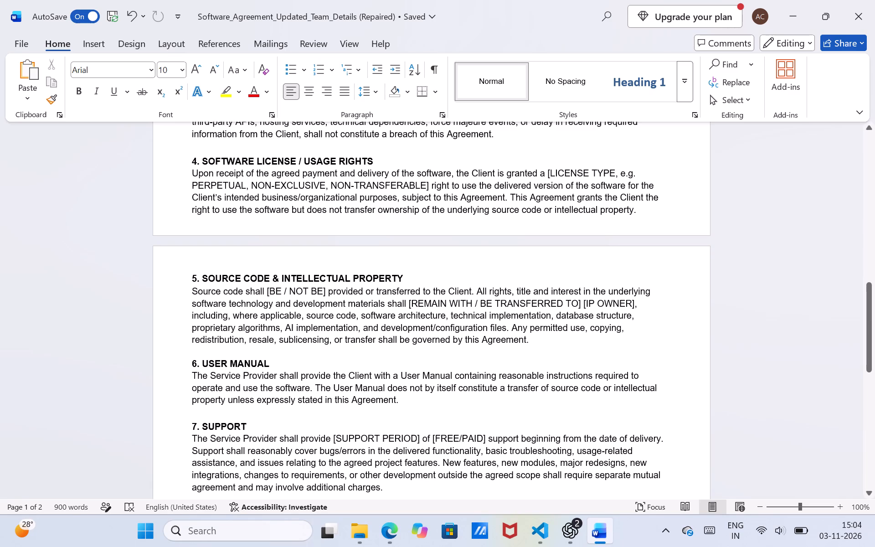
drag(430, 186, 459, 169)
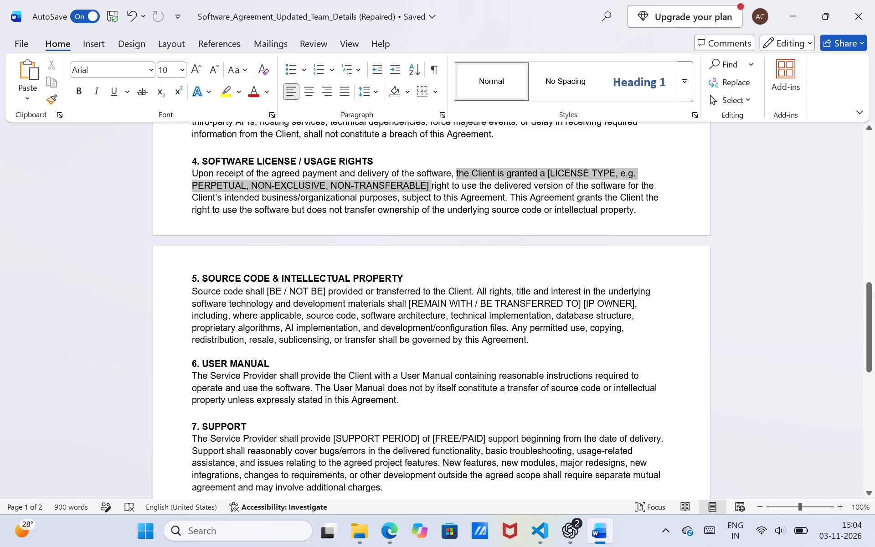
drag(459, 169, 458, 170)
key(ctrl+c)
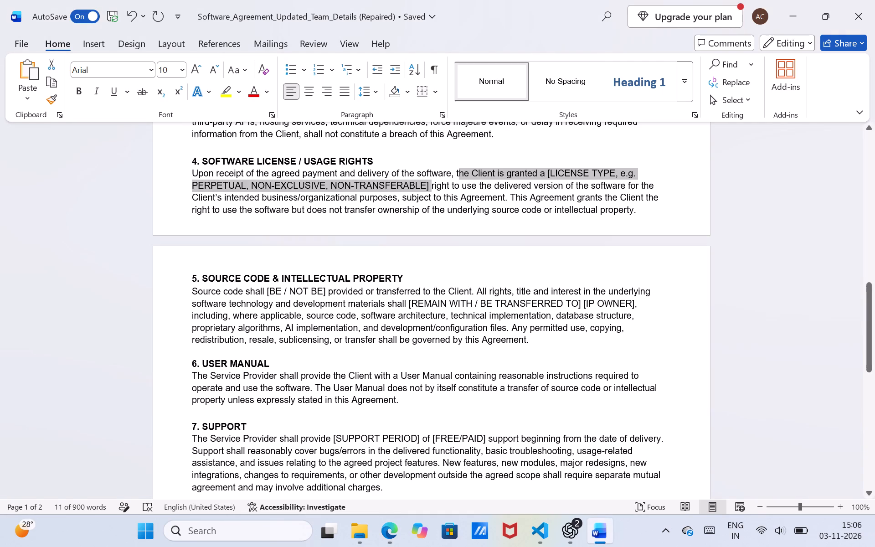
scroll(580, 211, down, 1)
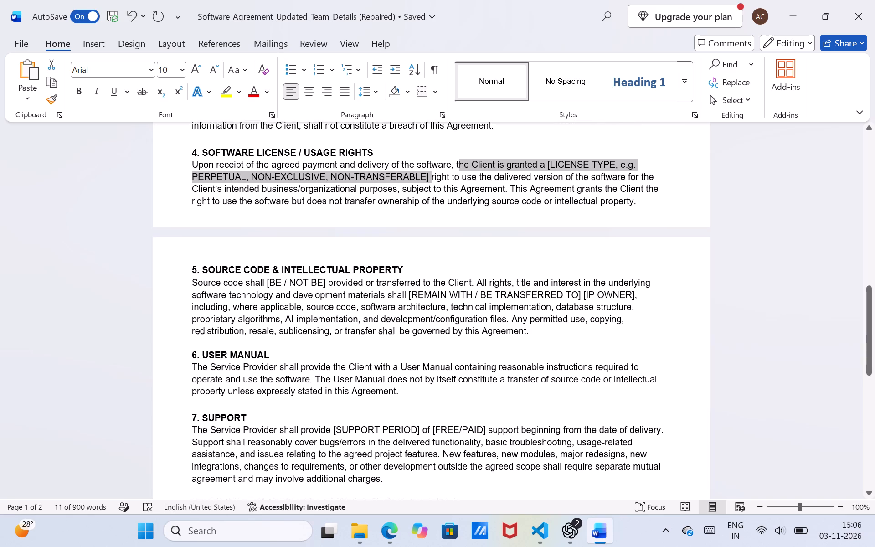
scroll(580, 211, down, 1)
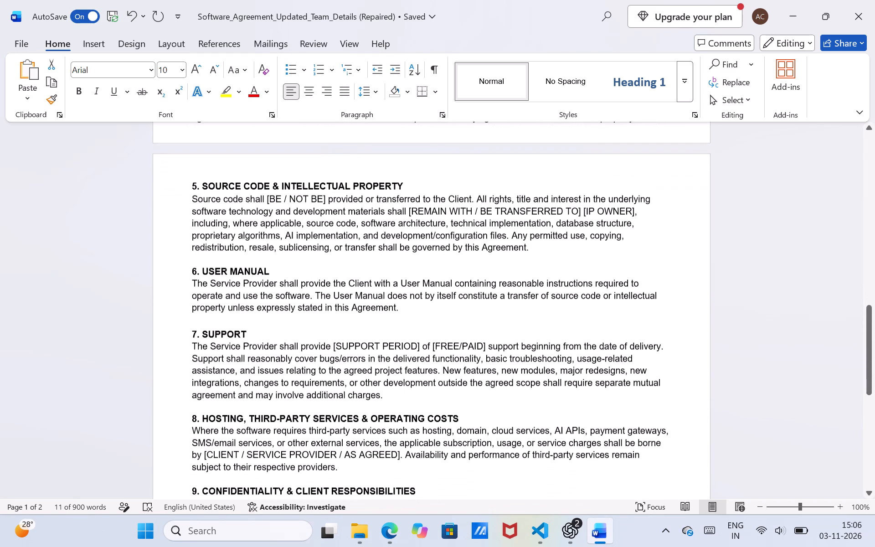
scroll(580, 211, down, 1)
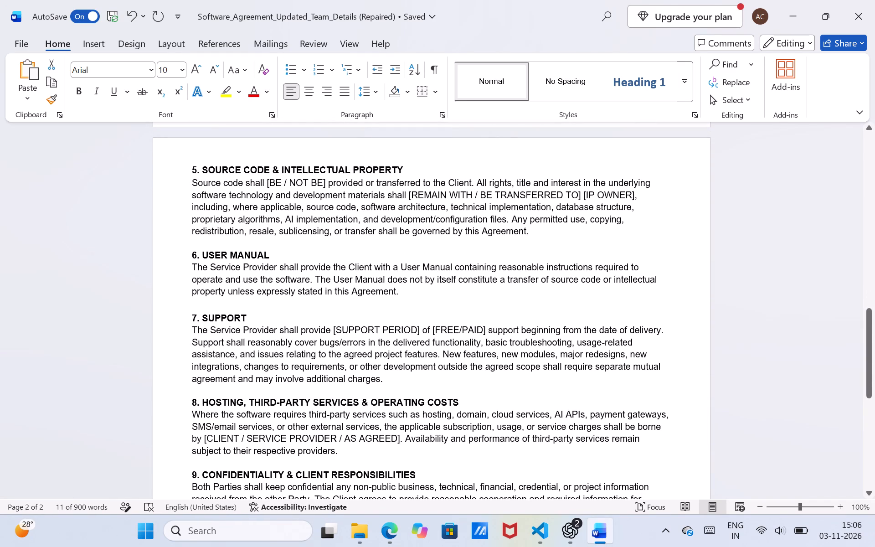
click(288, 183)
key(BackSpace)
key(BackSpace)
key(BackSpace)
key(BackSpace)
key(BackSpace)
key(BackSpace)
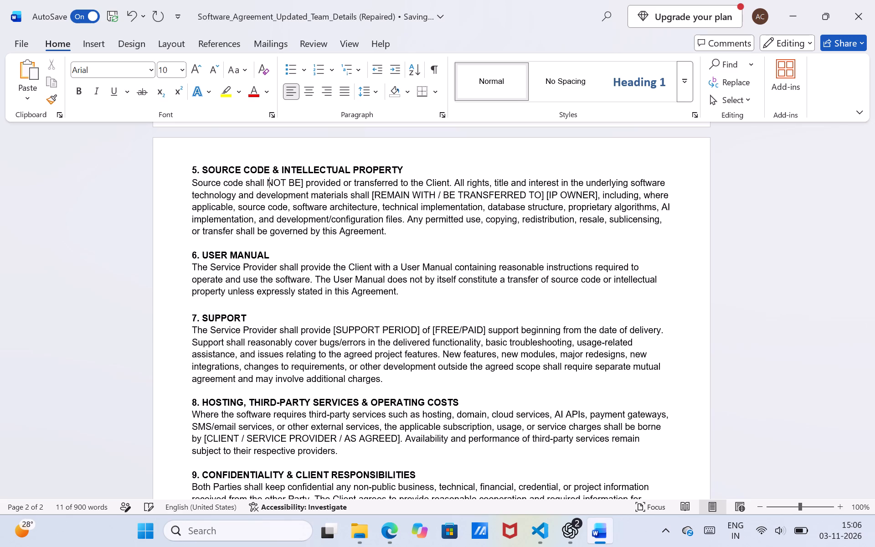
key(Right)
key(Right)
key(Right)
key(Right)
key(Right)
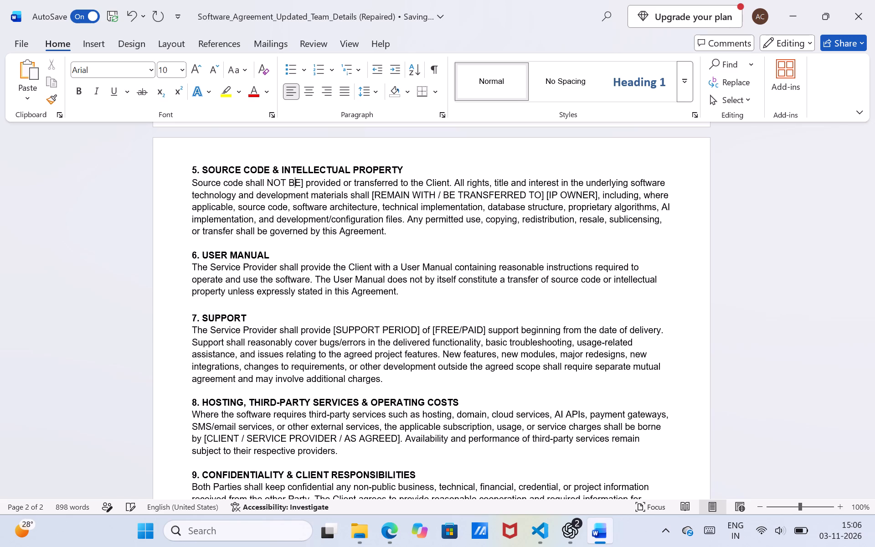
key(Right)
key(Delete)
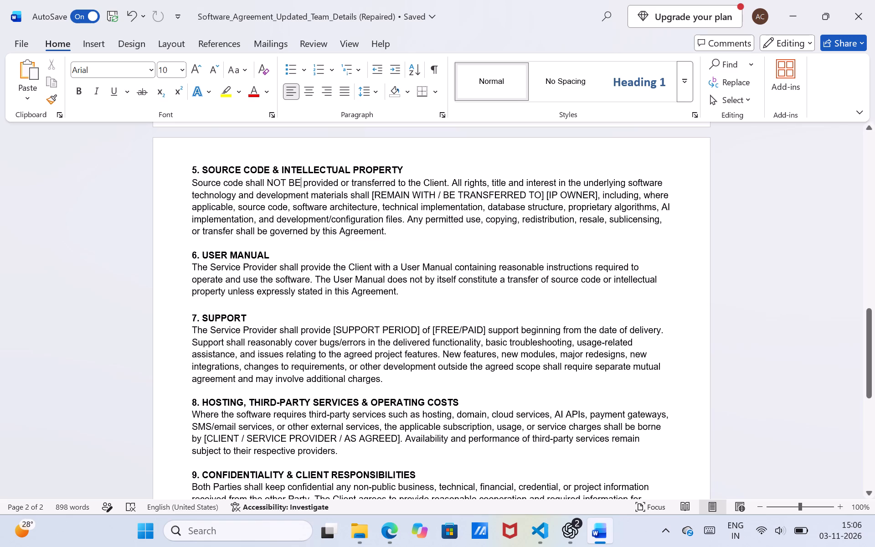
Remove the opening bracket before REMAIN WITH in section 5 and place the cursor after TRANSFERRED TO].
click(374, 193)
key(BackSpace)
click(544, 196)
key(Left)
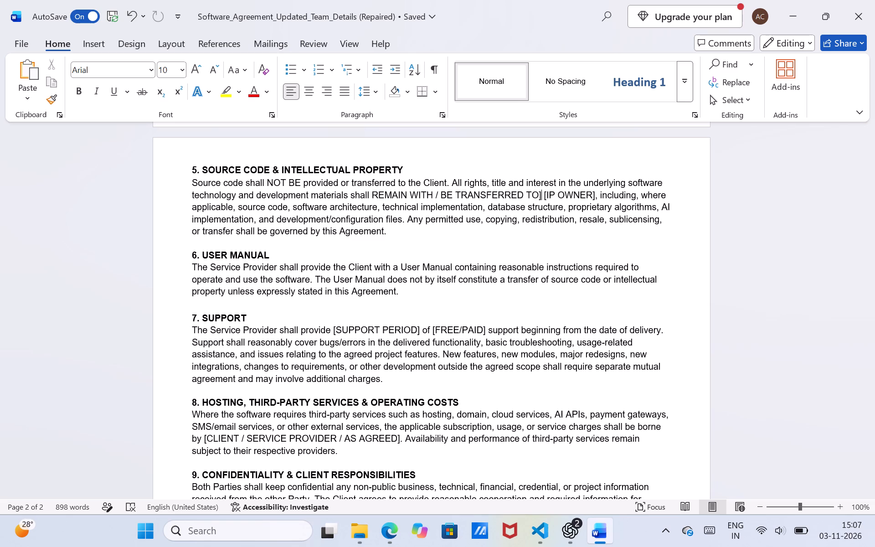
click(396, 546)
scroll(445, 337, down, 1)
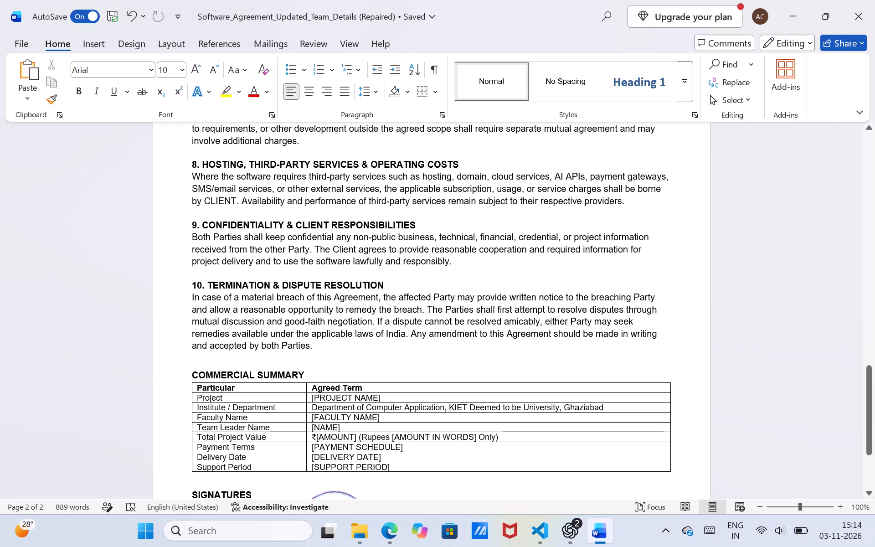
scroll(508, 260, down, 1)
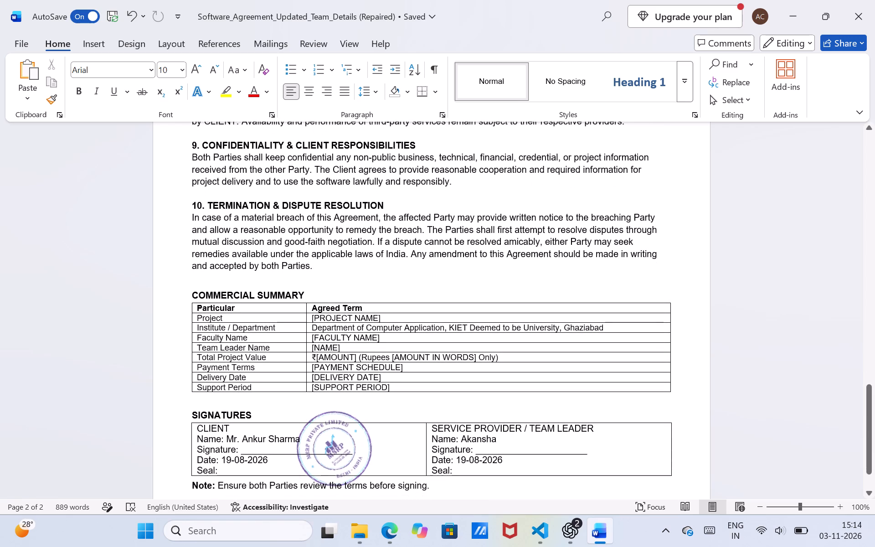
scroll(508, 260, down, 1)
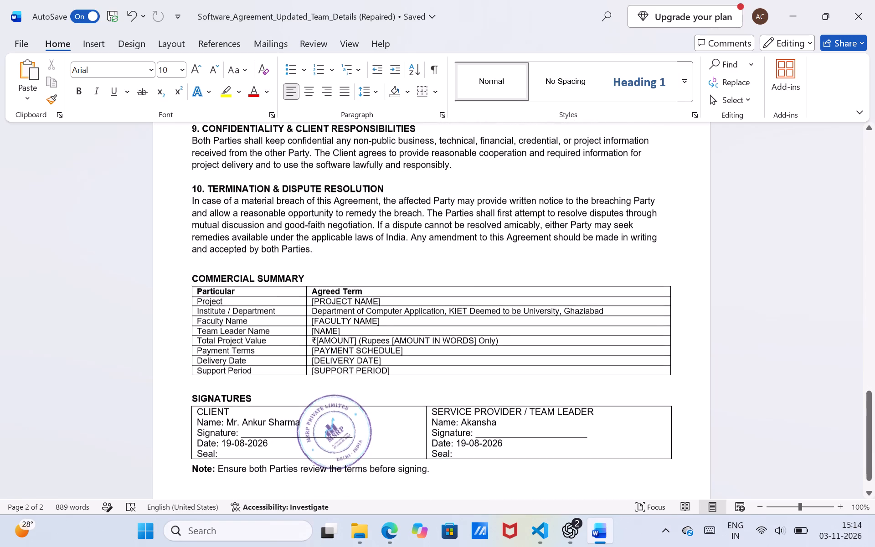
scroll(508, 260, down, 3)
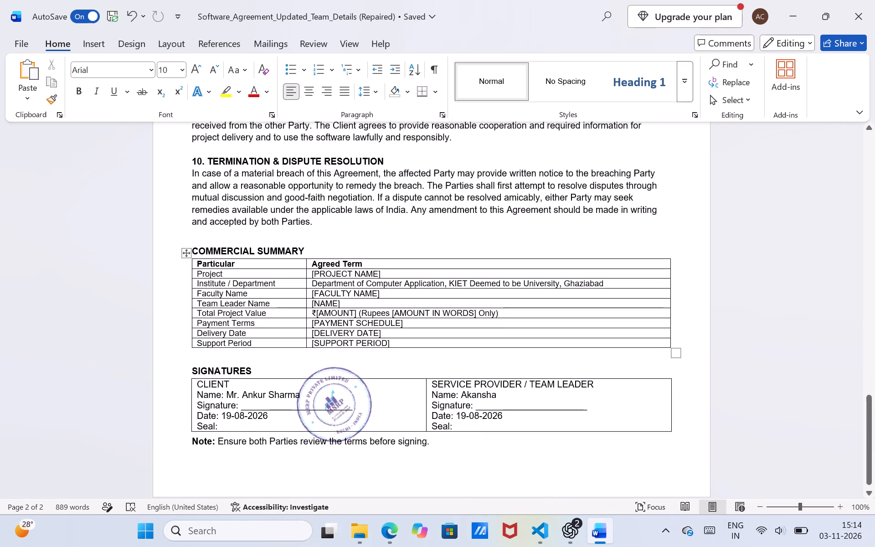
scroll(508, 260, down, 2)
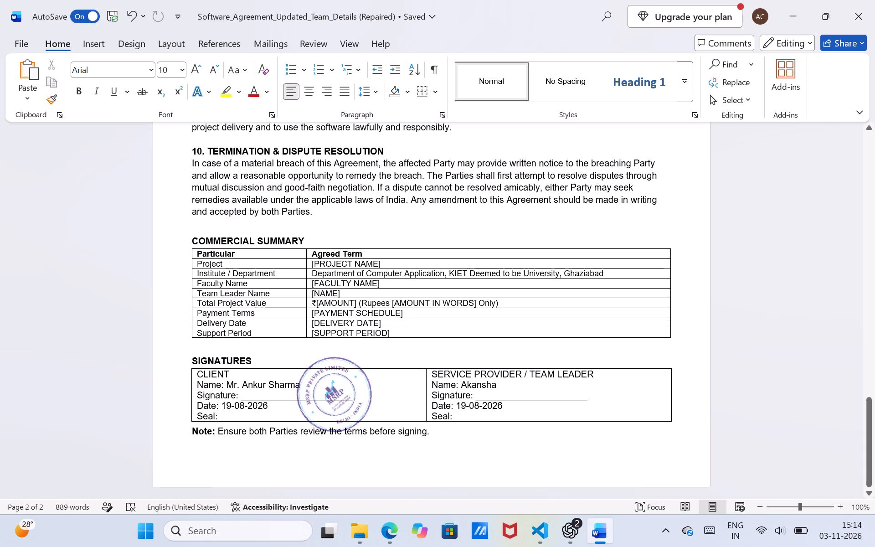
scroll(490, 202, down, 2)
Clear the "[PROJECT NAME]" placeholder from the Project row of the commercial summary table.
click(386, 262)
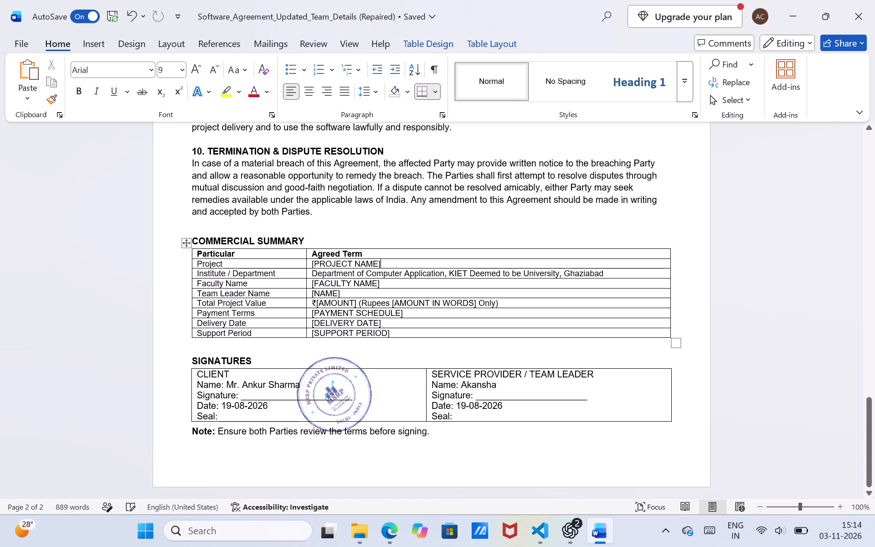
key(BackSpace)
key(BackSpace)
key(BackSpace)
key(BackSpace)
key(BackSpace)
key(BackSpace)
key(BackSpace)
key(BackSpace)
key(BackSpace)
key(BackSpace)
key(BackSpace)
key(BackSpace)
key(BackSpace)
key(BackSpace)
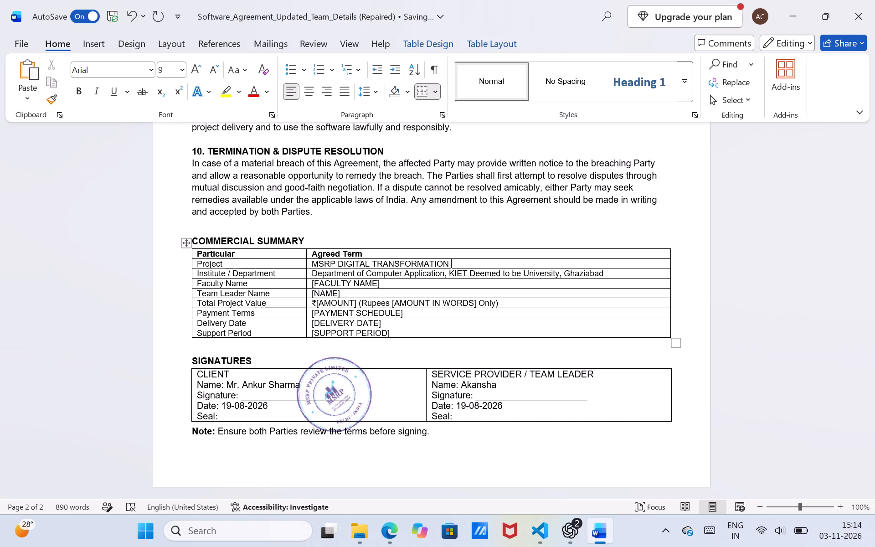
Complete the Project row of the commercial summary as "MSRP DIGITAL TRANSFORMATION PLATFORM", matching the agreement's title.
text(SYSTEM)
scroll(386, 262, up, 12)
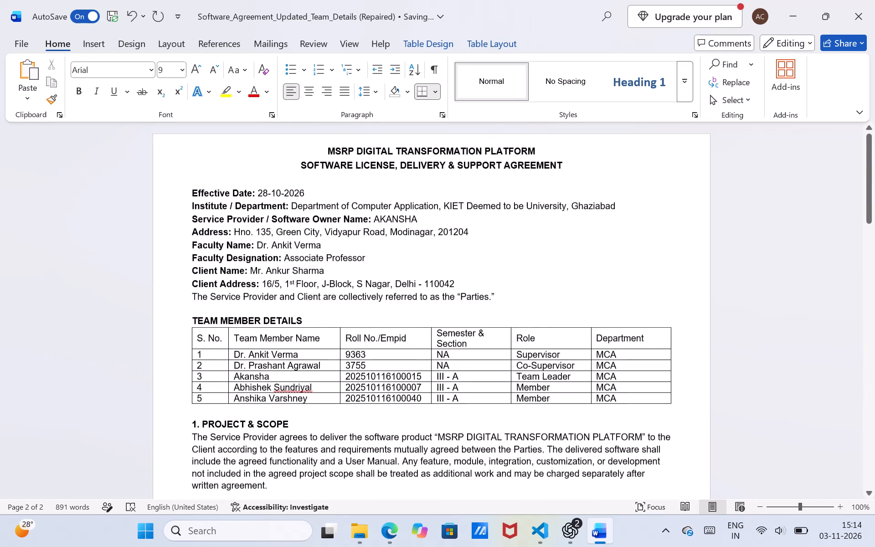
scroll(386, 262, down, 7)
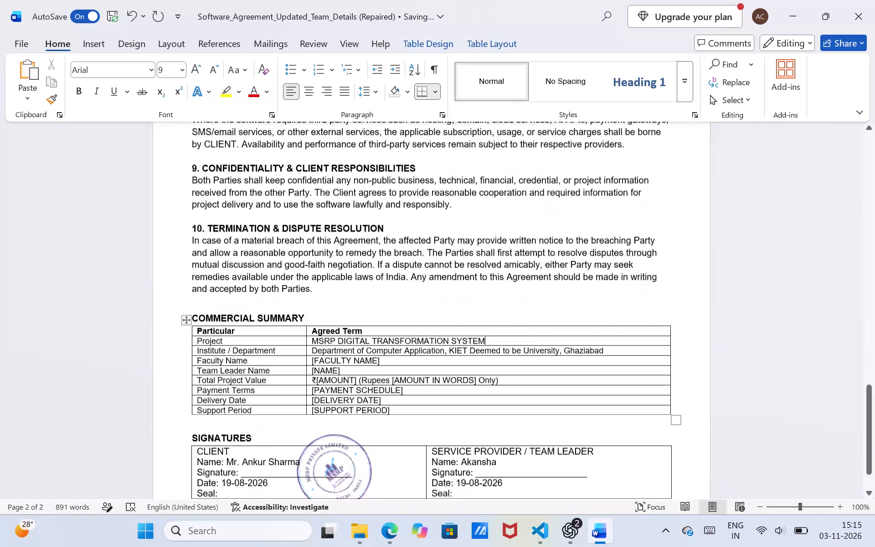
scroll(386, 262, down, 2)
key(BackSpace)
key(BackSpace)
key(BackSpace)
key(BackSpace)
key(BackSpace)
key(BackSpace)
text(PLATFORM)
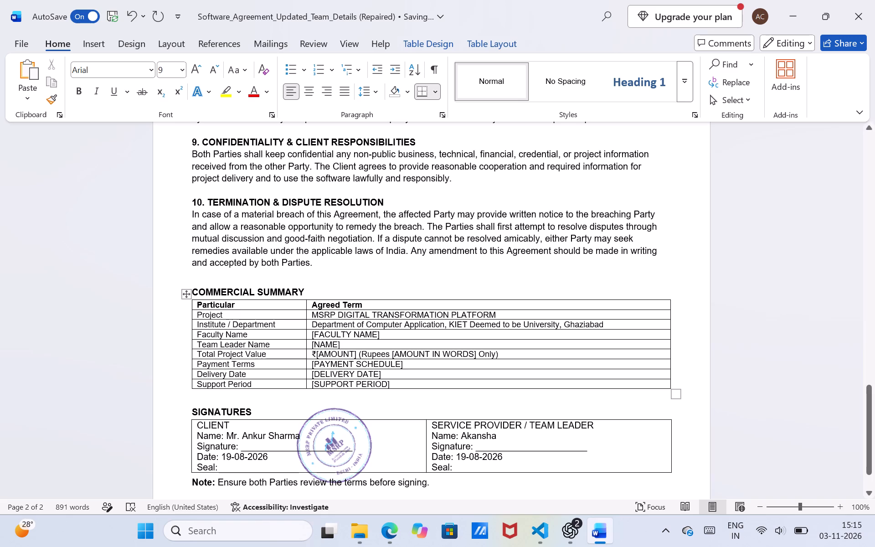
Replace the "[FACULTY NAME]" placeholder in the commercial summary with the faculty member's name and title from the agreement's opening details.
click(389, 334)
key(BackSpace)
key(BackSpace)
key(BackSpace)
key(BackSpace)
key(BackSpace)
key(BackSpace)
key(BackSpace)
key(BackSpace)
key(BackSpace)
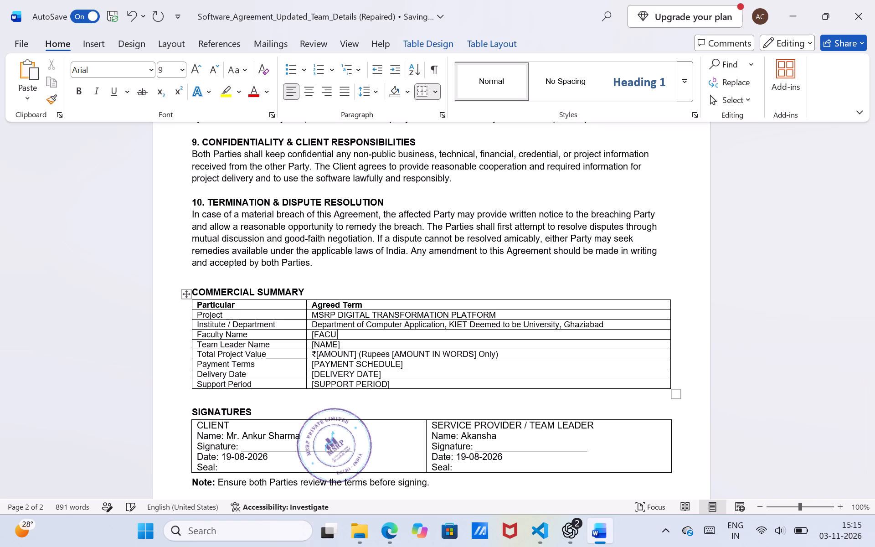
key(BackSpace)
key(BackSpace)
key(BackSpace)
key(BackSpace)
key(BackSpace)
scroll(389, 334, down, 1)
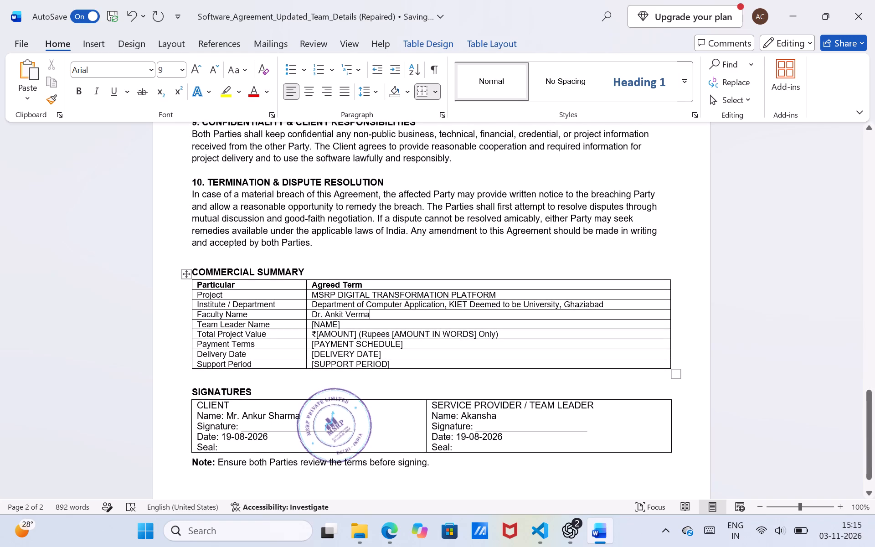
Replace the "[NAME]" placeholder in the Team Leader Name row with the team leader's name as given in the signature block.
click(371, 325)
key(BackSpace)
key(BackSpace)
key(BackSpace)
key(BackSpace)
key(BackSpace)
key(BackSpace)
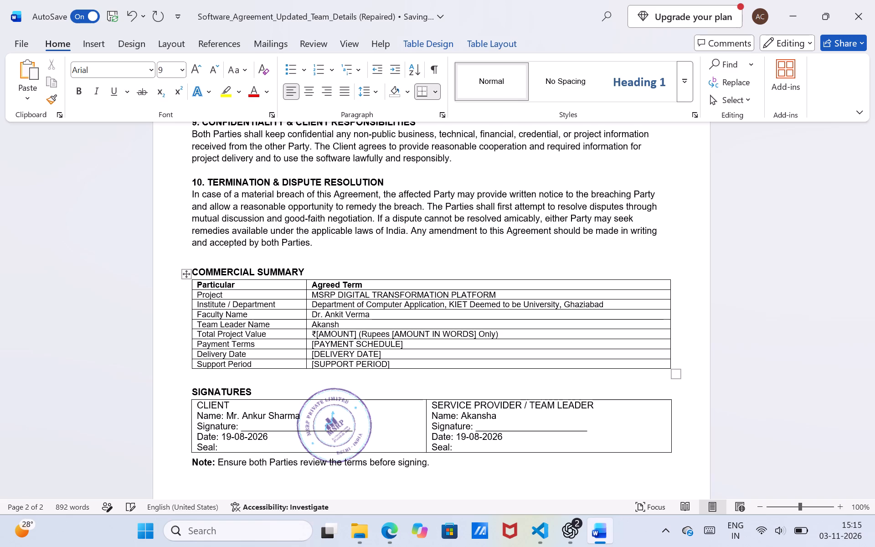
key(BackSpace)
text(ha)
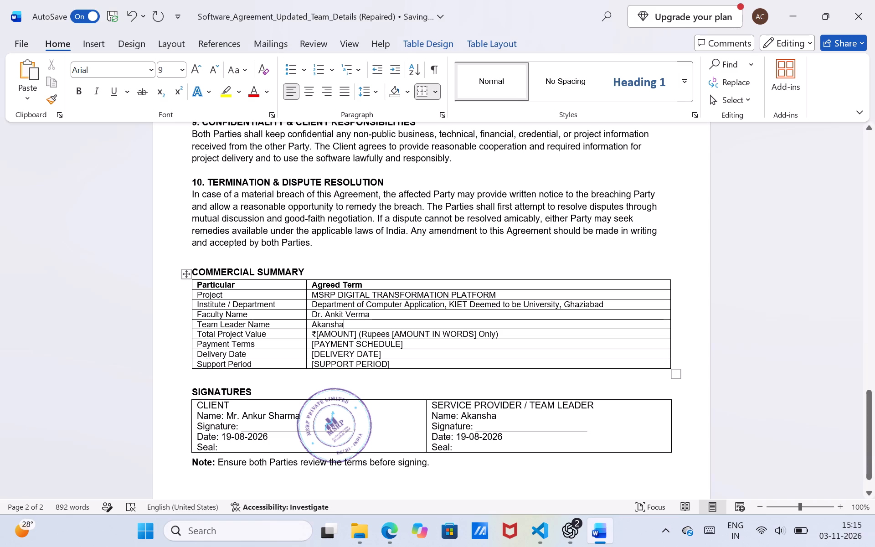
Replace the "[AMOUNT]" placeholder in the Total Project Value row with 10,000, keeping the rupee sign.
click(357, 332)
key(BackSpace)
key(BackSpace)
key(BackSpace)
key(BackSpace)
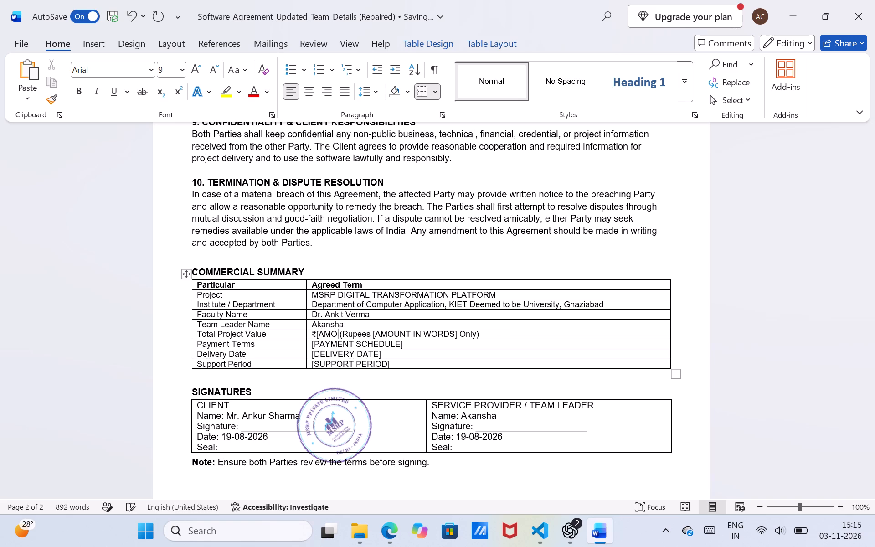
key(BackSpace)
key(BackSpace)
key(BackSpace)
key(BackSpace)
text(10000)
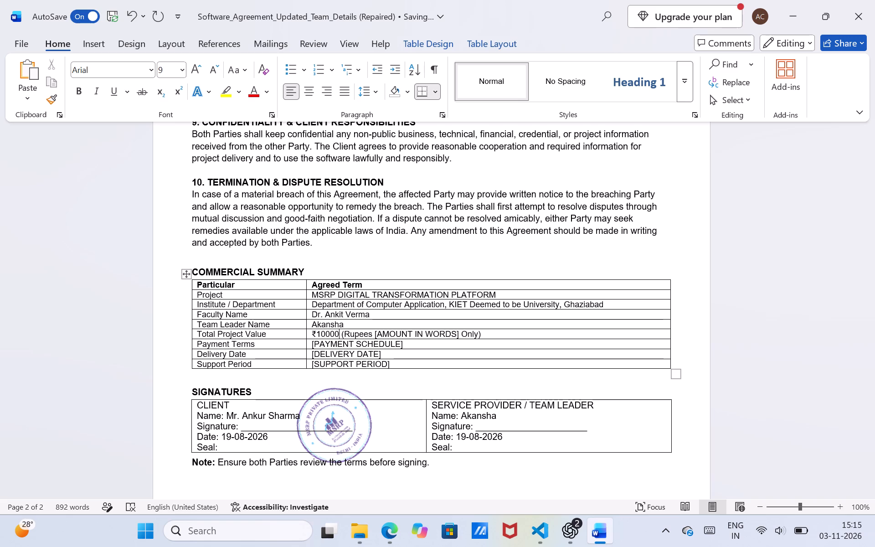
key(Left)
key(Left)
key(Left)
key(comma)
Remove the "[AMOUNT IN WORDS]" placeholder between "Rupees" and "Only" in the Total Project Value row.
key(Right)
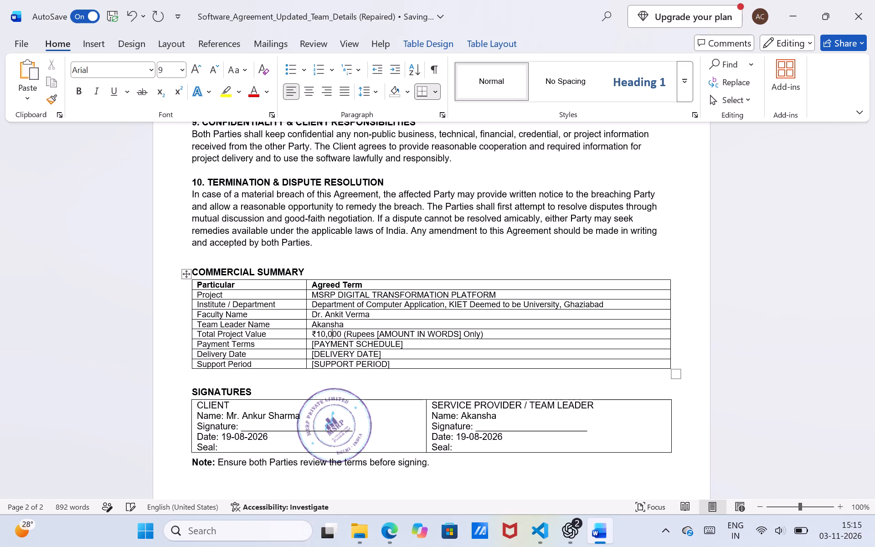
key(Right)
key(Right)
key(Right)
key(Right)
key(Right)
key(Right)
key(Right)
key(Right)
key(Right)
key(Right)
key(Right)
key(Right)
key(Right)
key(Right)
key(Right)
key(Right)
key(Right)
key(Right)
key(Right)
key(Right)
key(Right)
key(Right)
key(Right)
key(Right)
key(Right)
key(Right)
key(Right)
key(Right)
key(BackSpace)
key(BackSpace)
key(BackSpace)
key(BackSpace)
key(BackSpace)
key(BackSpace)
key(BackSpace)
key(BackSpace)
key(BackSpace)
key(BackSpace)
key(BackSpace)
key(BackSpace)
key(BackSpace)
key(BackSpace)
key(BackSpace)
key(BackSpace)
key(BackSpace)
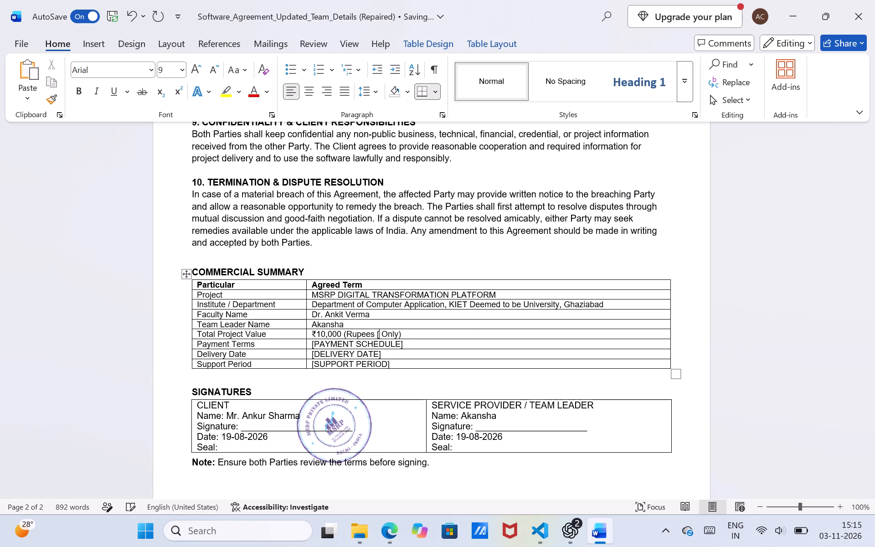
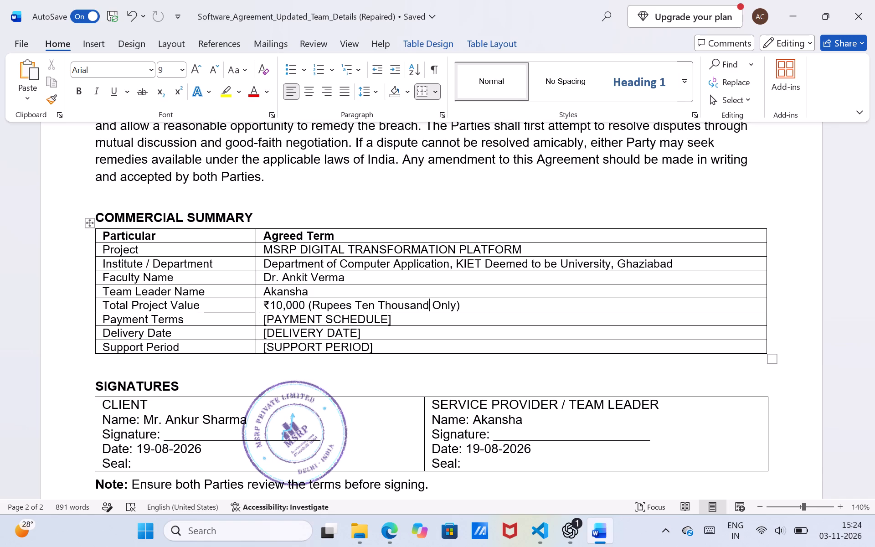
ctrl+scroll(517, 356, down, 8)
ctrl+scroll(517, 356, up, 2)
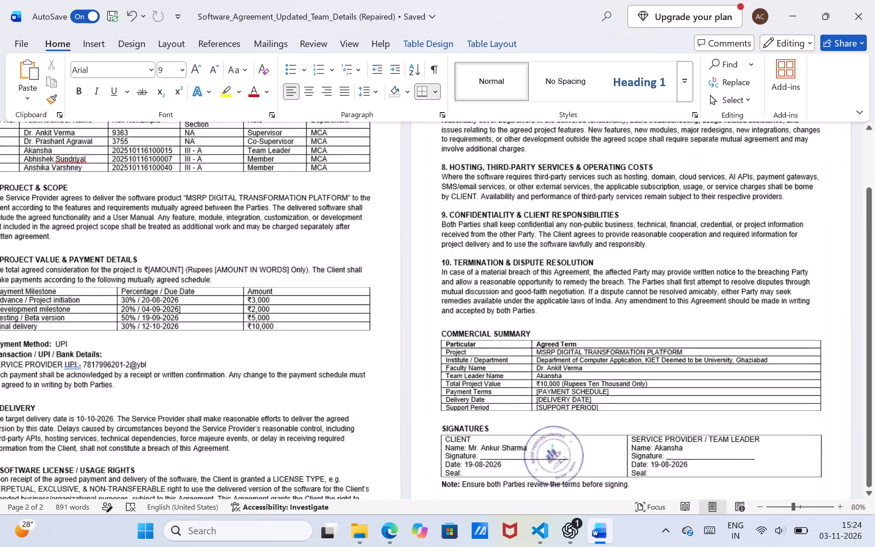
ctrl+scroll(517, 356, up, 1)
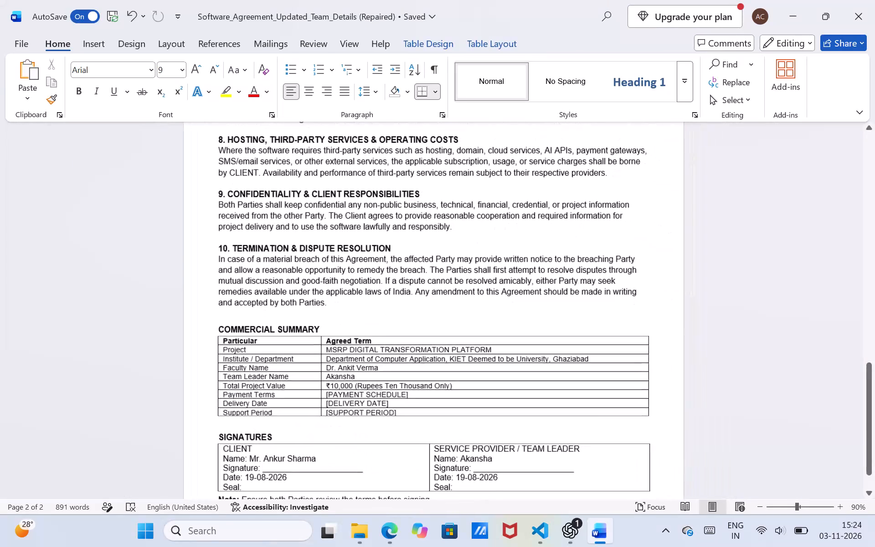
scroll(517, 356, down, 2)
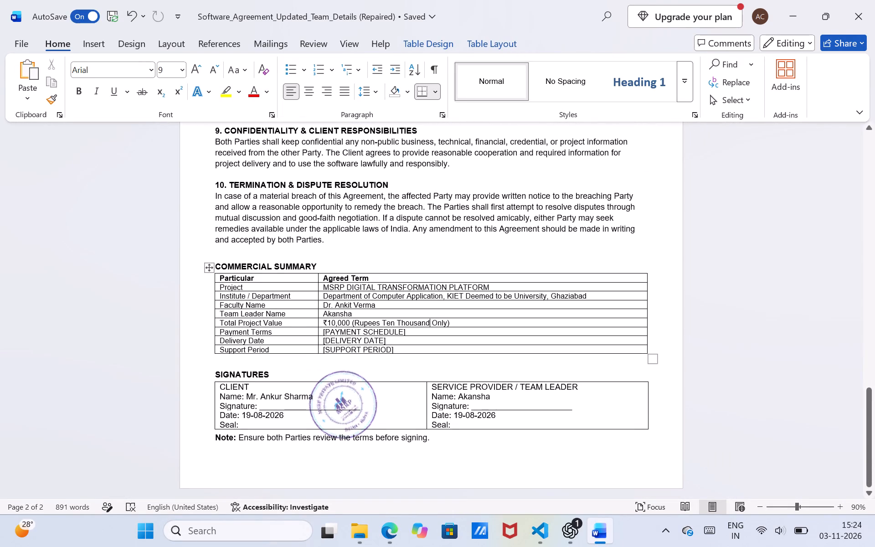
ctrl+scroll(429, 333, up, 2)
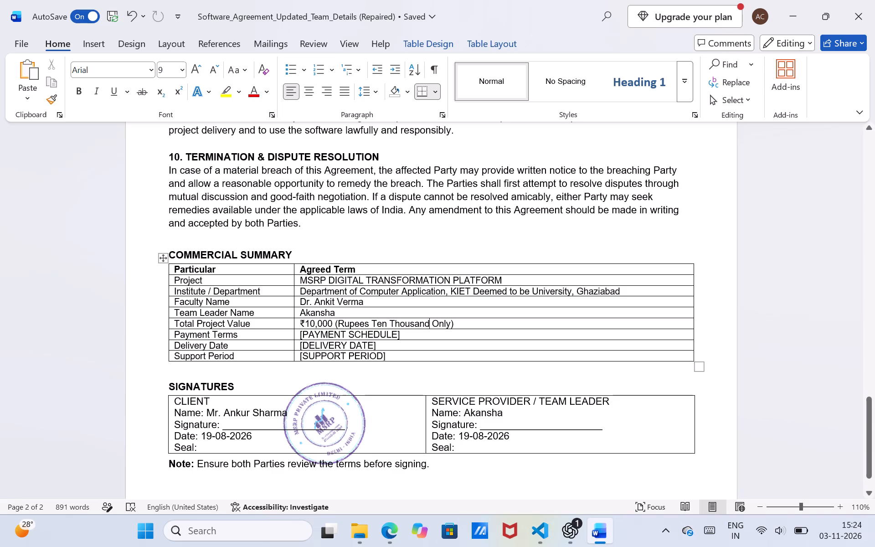
click(404, 335)
key(BackSpace)
key(BackSpace)
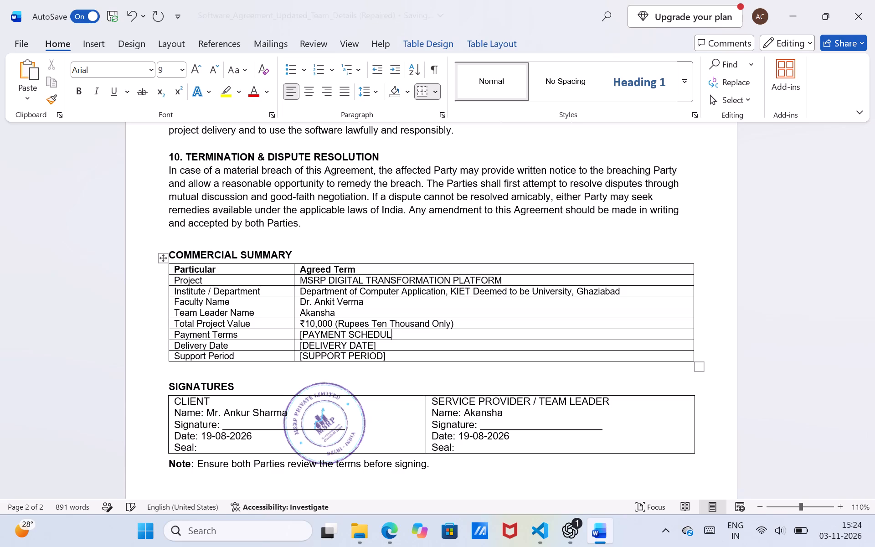
key(BackSpace)
key(BackSpace)
key(BackSpace)
key(BackSpace)
key(BackSpace)
key(BackSpace)
key(BackSpace)
key(BackSpace)
key(BackSpace)
key(BackSpace)
key(BackSpace)
key(BackSpace)
key(BackSpace)
key(BackSpace)
key(BackSpace)
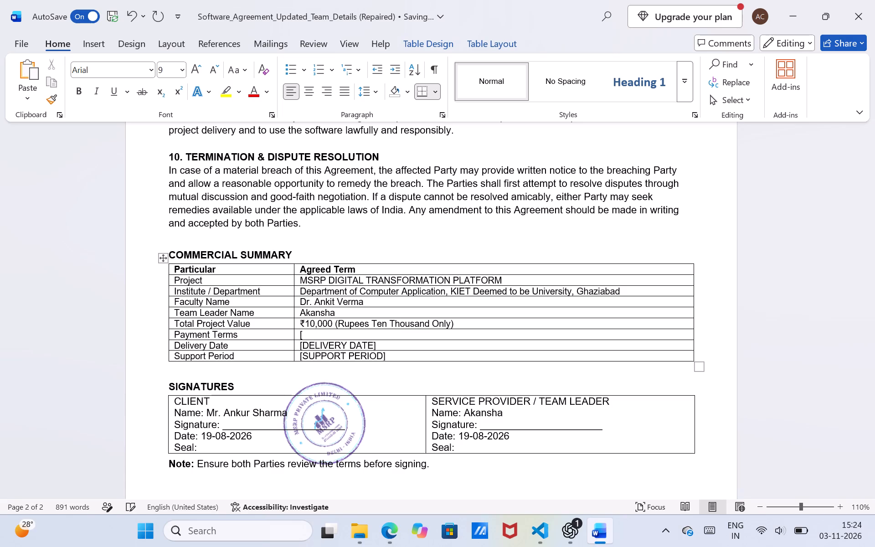
key(BackSpace)
text(100)
text(% payment)
key(space)
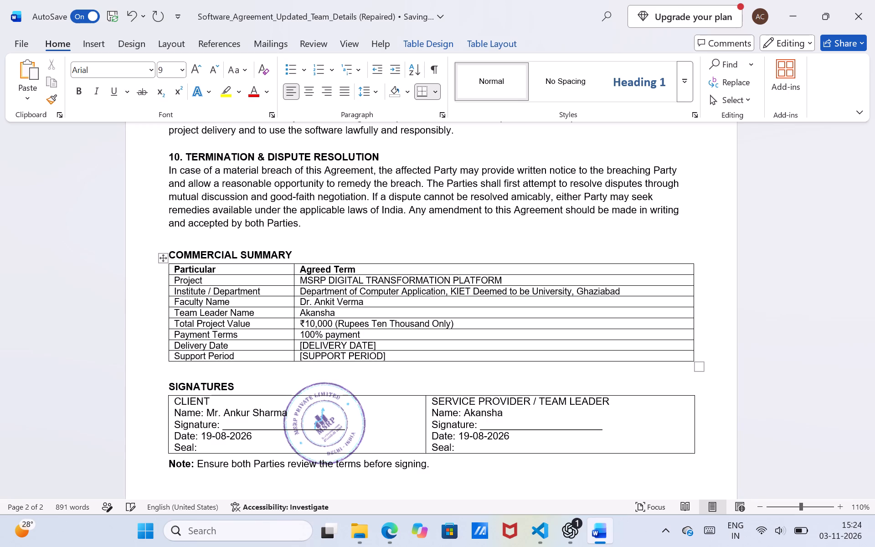
text(via)
key(space)
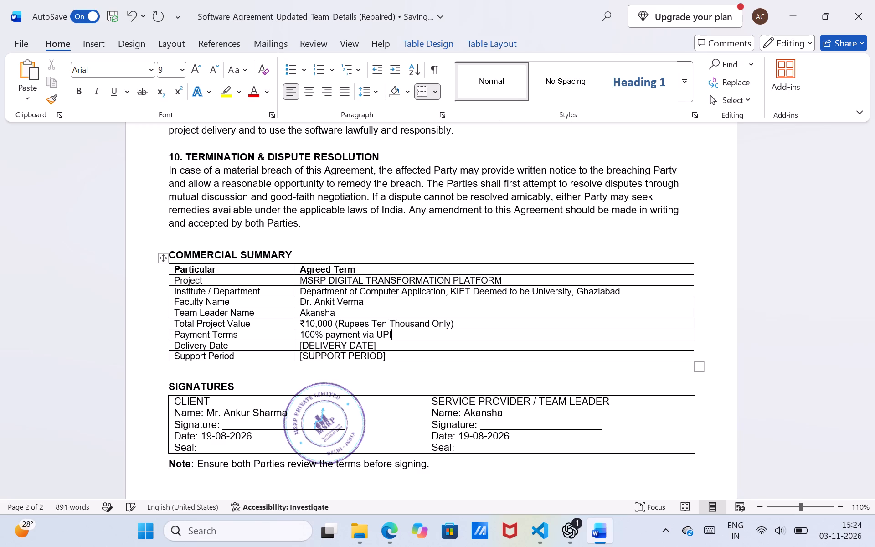
Replace the Delivery Date placeholder in the Commercial Summary table with 10-10-2026, checking it against the target date in section 3, Delivery.
click(402, 346)
key(BackSpace)
key(BackSpace)
key(BackSpace)
key(BackSpace)
key(BackSpace)
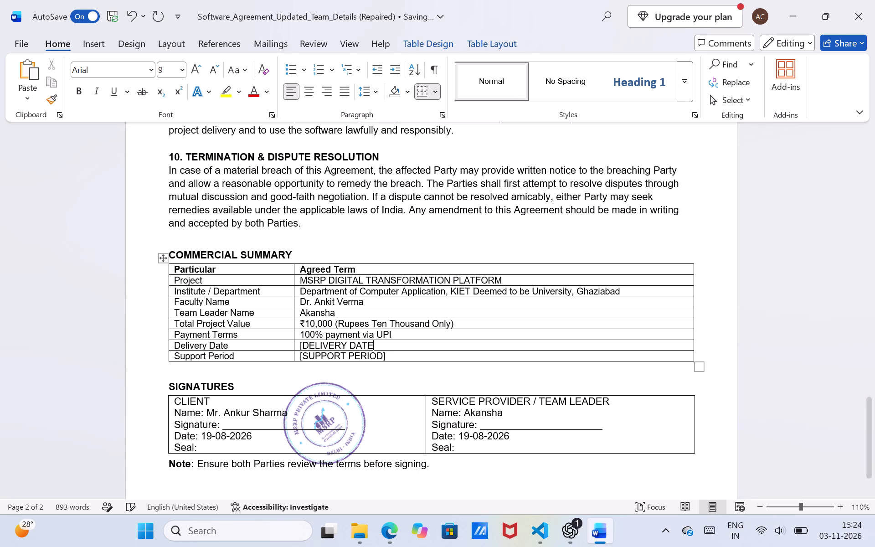
key(BackSpace)
key(BackSpace)
key(BackSpace)
key(BackSpace)
key(BackSpace)
key(BackSpace)
key(BackSpace)
key(BackSpace)
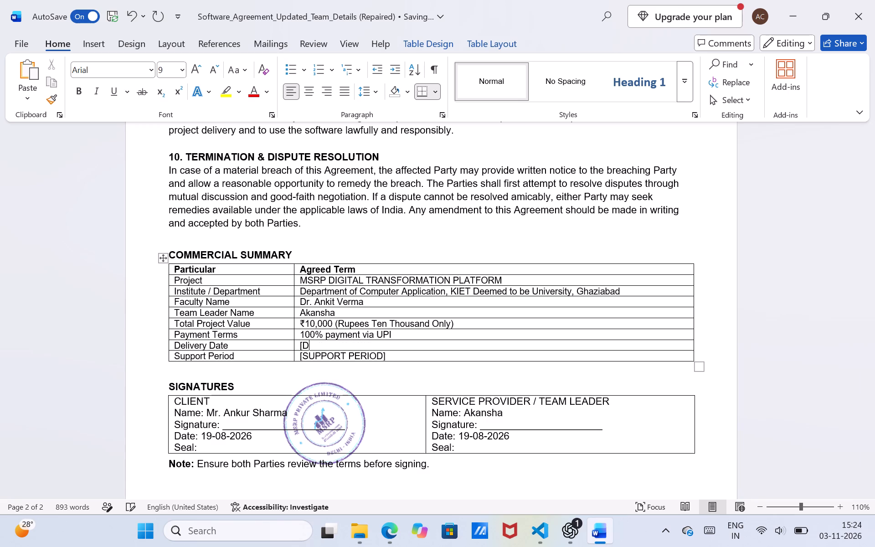
key(BackSpace)
key(BackSpace)
text(10)
key(BackSpace)
text(10-)
scroll(402, 346, up, 5)
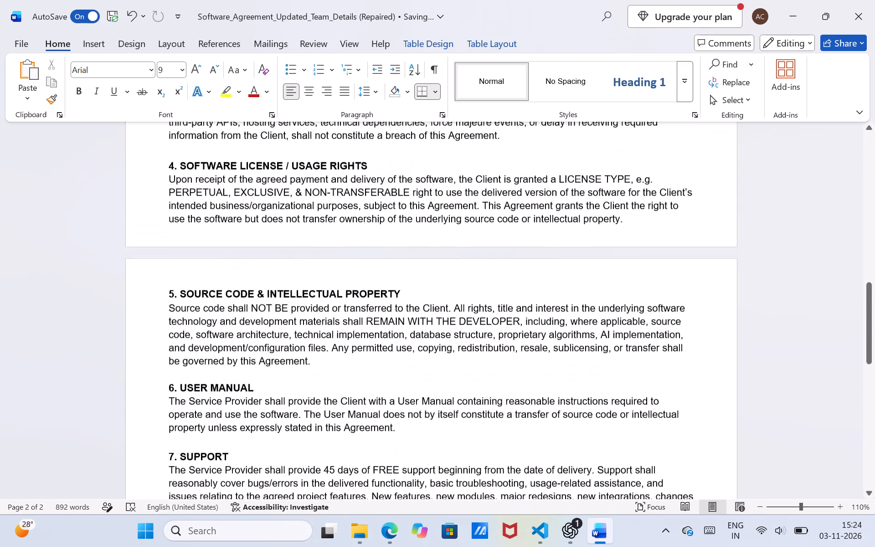
scroll(402, 346, up, 4)
scroll(402, 346, down, 2)
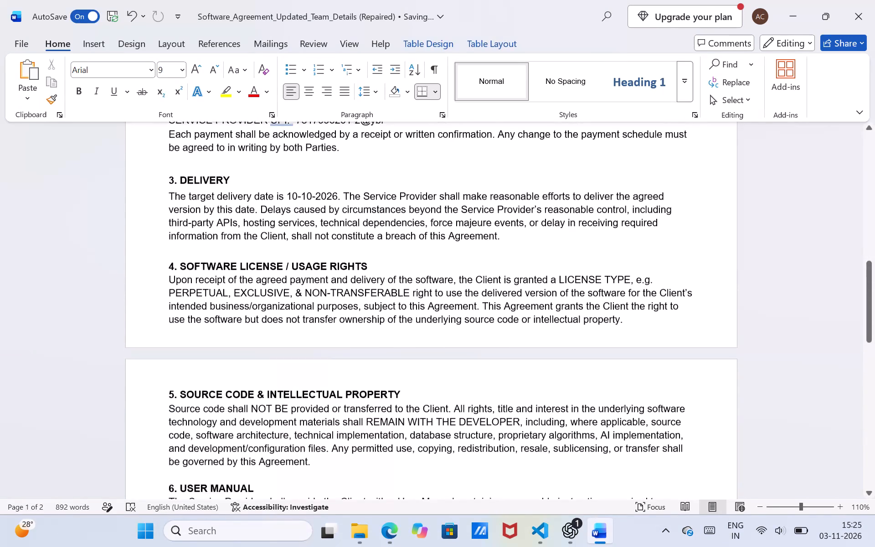
scroll(402, 346, down, 3)
text(2026)
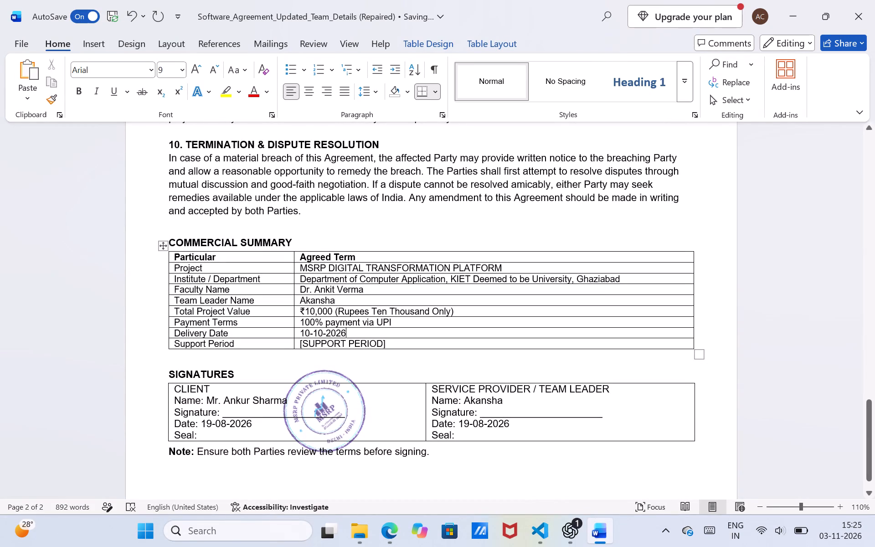
Replace the Support Period placeholder in the Commercial Summary table with "45 days".
click(406, 345)
key(BackSpace)
key(BackSpace)
key(BackSpace)
key(BackSpace)
key(BackSpace)
key(BackSpace)
key(BackSpace)
key(BackSpace)
key(BackSpace)
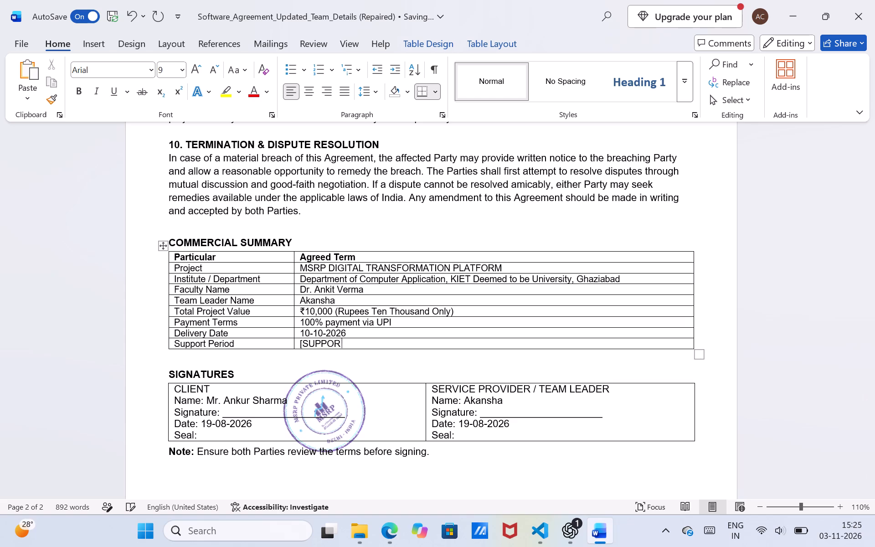
key(BackSpace)
key(BackSpace)
key(BackSpace)
key(BackSpace)
key(BackSpace)
key(BackSpace)
key(BackSpace)
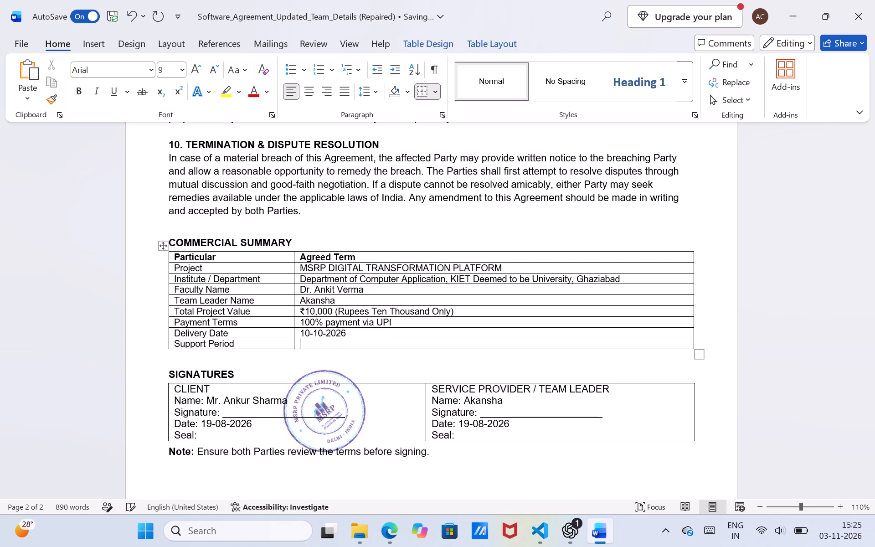
key(BackSpace)
text(ays)
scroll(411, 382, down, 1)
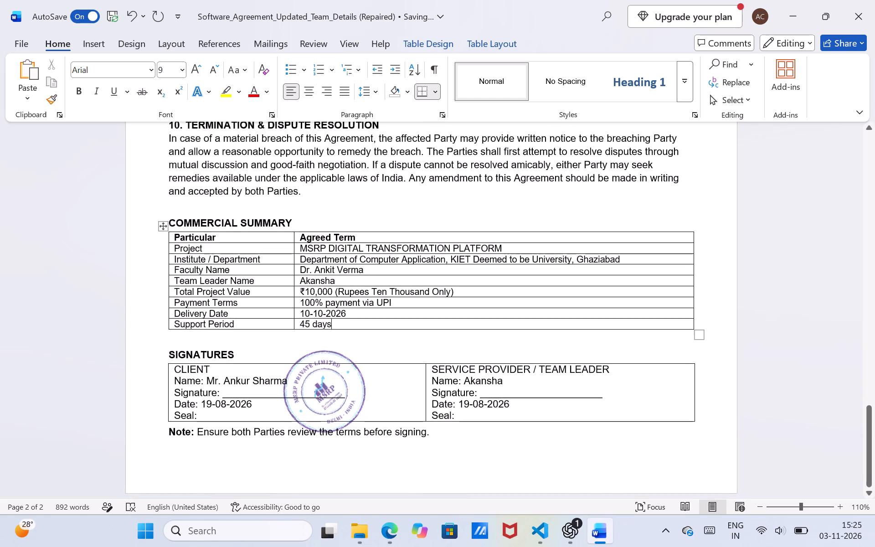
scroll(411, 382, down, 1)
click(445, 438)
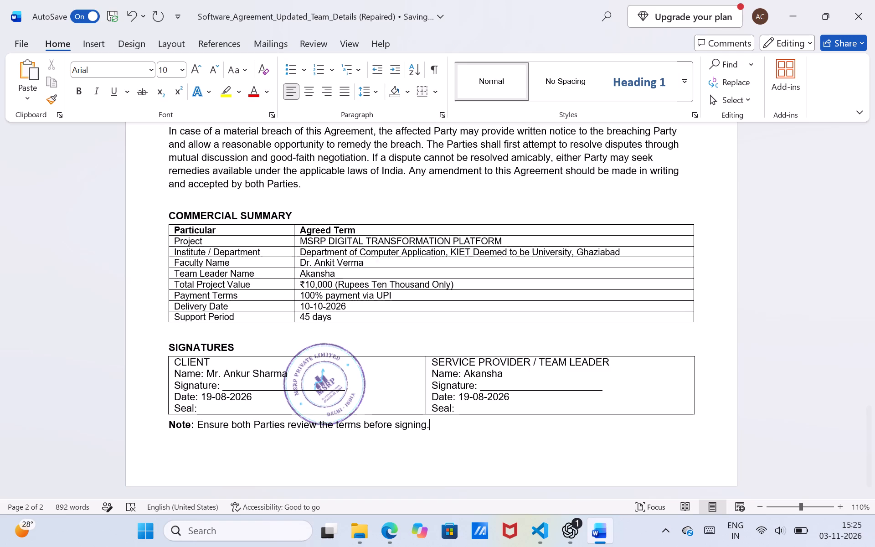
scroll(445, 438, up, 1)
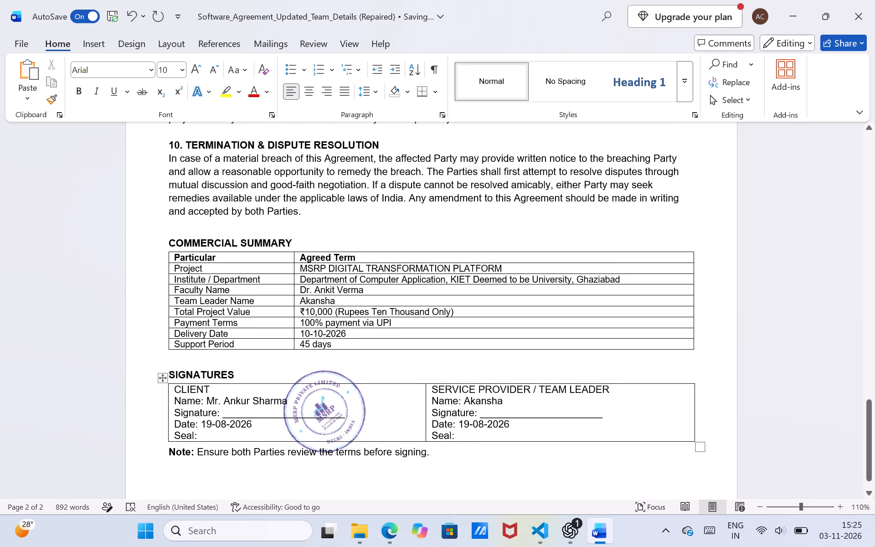
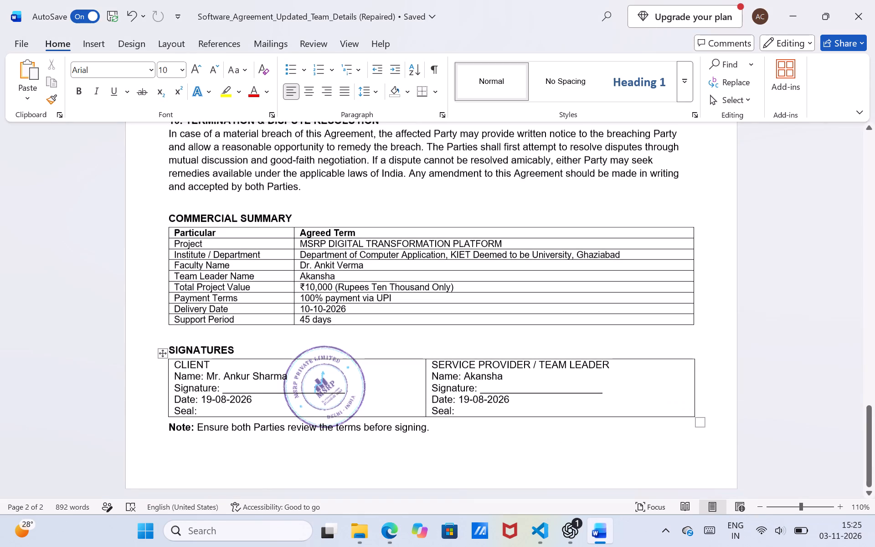
scroll(507, 360, down, 2)
scroll(507, 360, up, 2)
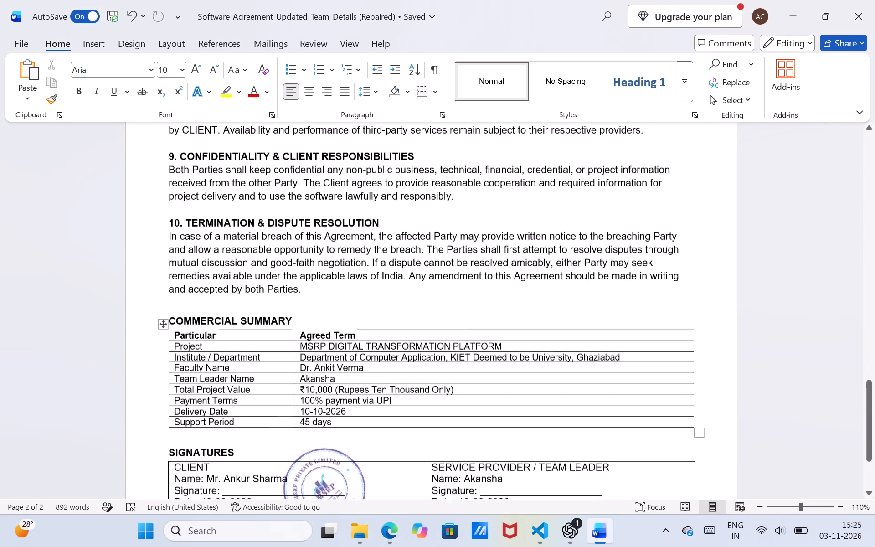
scroll(507, 360, up, 4)
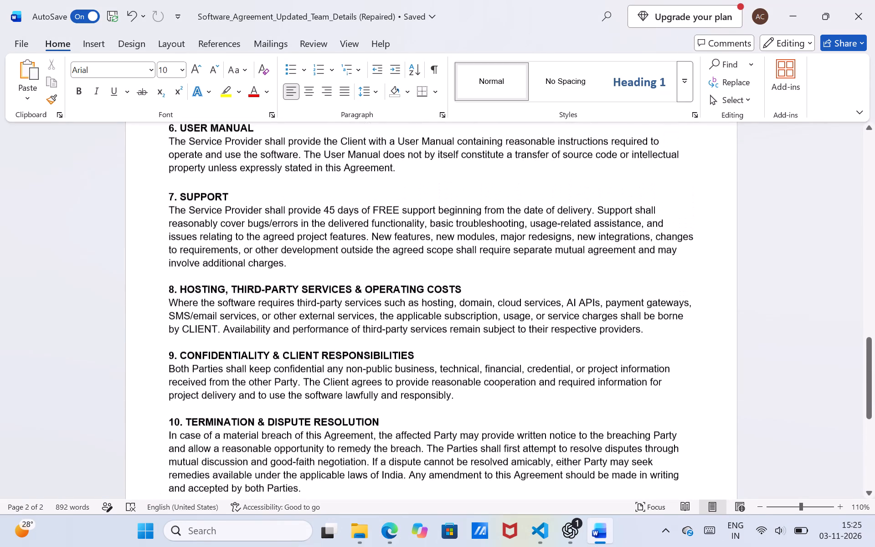
scroll(507, 360, up, 4)
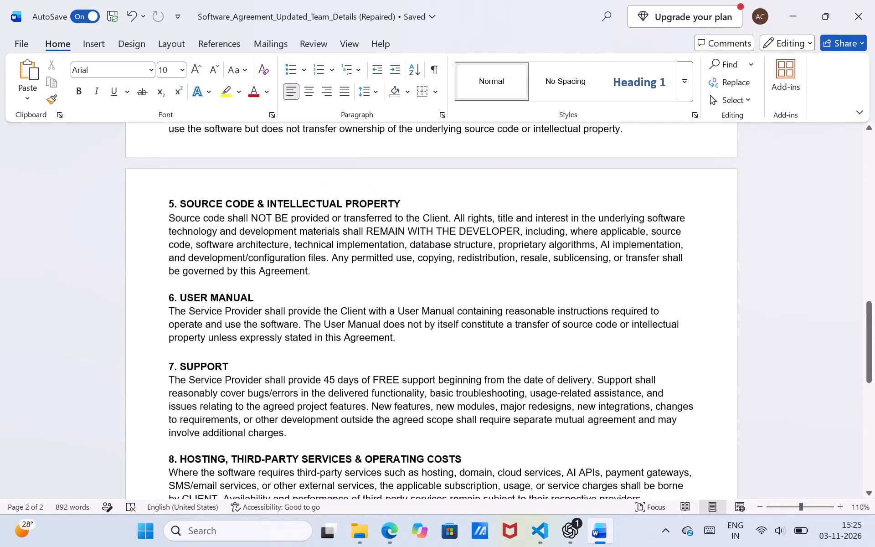
scroll(507, 360, up, 4)
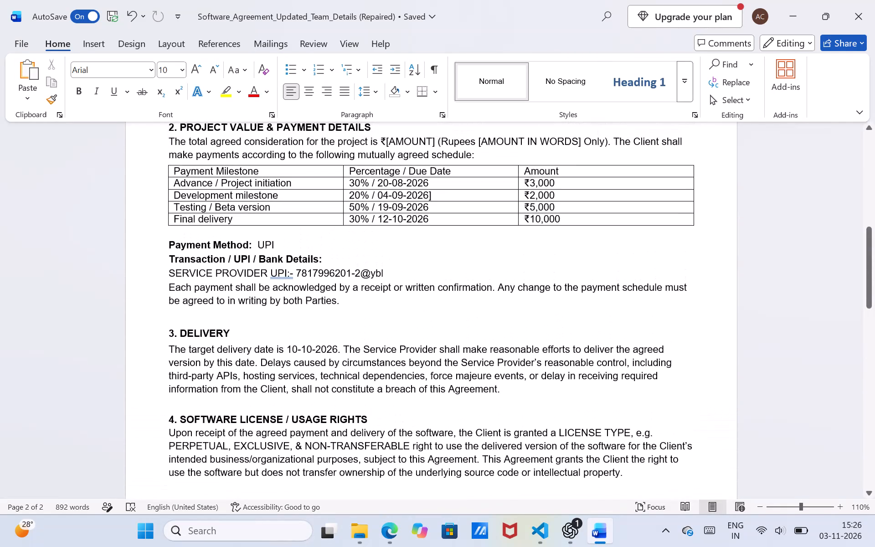
scroll(507, 360, up, 3)
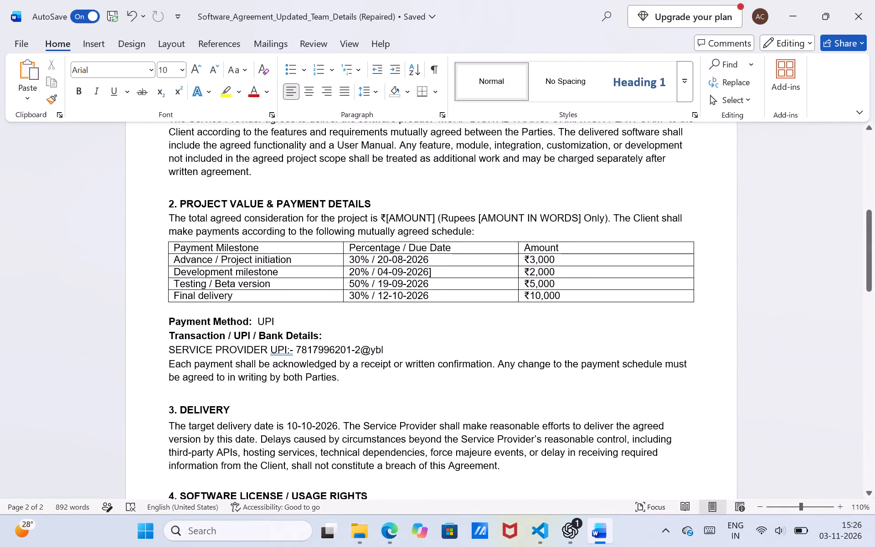
click(358, 296)
key(Left)
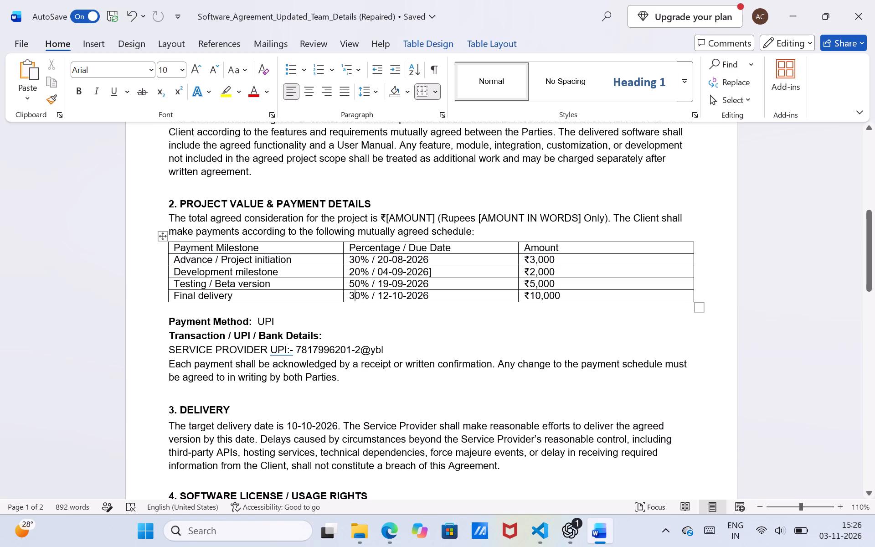
key(BackSpace)
text(10)
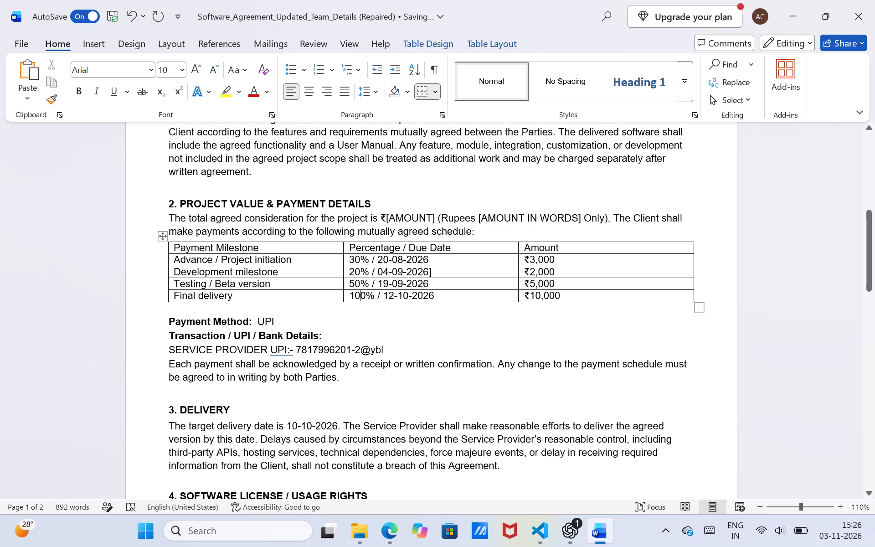
Replace the Testing / Beta version milestone's percentage and due date in the payment schedule with NA.
click(435, 282)
key(BackSpace)
key(BackSpace)
key(BackSpace)
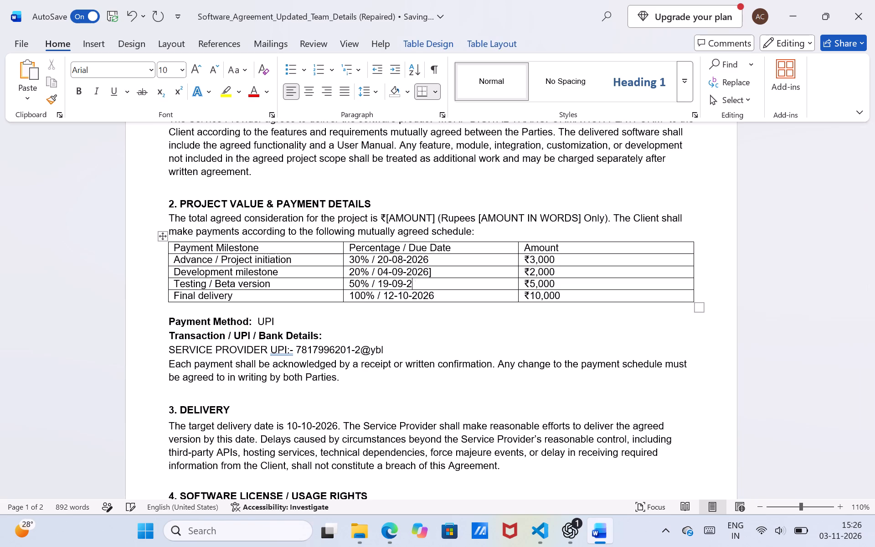
key(BackSpace)
key(BackSpace)
key(BackSpace)
key(BackSpace)
key(BackSpace)
key(BackSpace)
key(BackSpace)
key(n)
key(BackSpace)
text(NA)
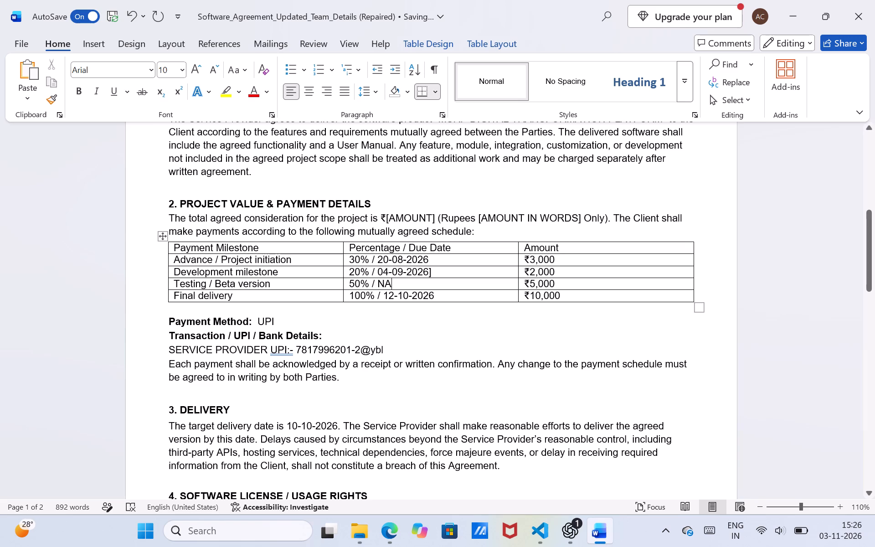
click(376, 285)
key(BackSpace)
key(BackSpace)
key(BackSpace)
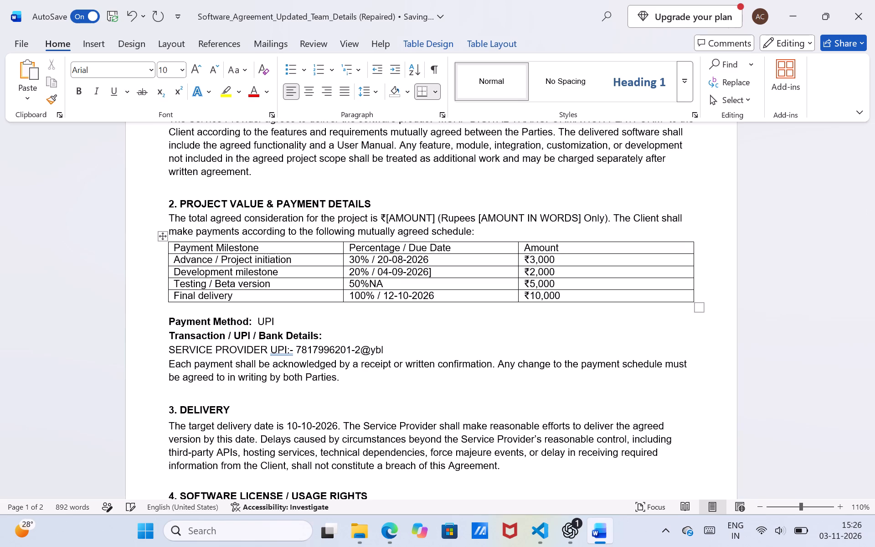
key(BackSpace)
key(BackSpace)
key(BackSpace)
Replace the Development milestone's percentage and due date in the payment schedule with NA.
click(438, 271)
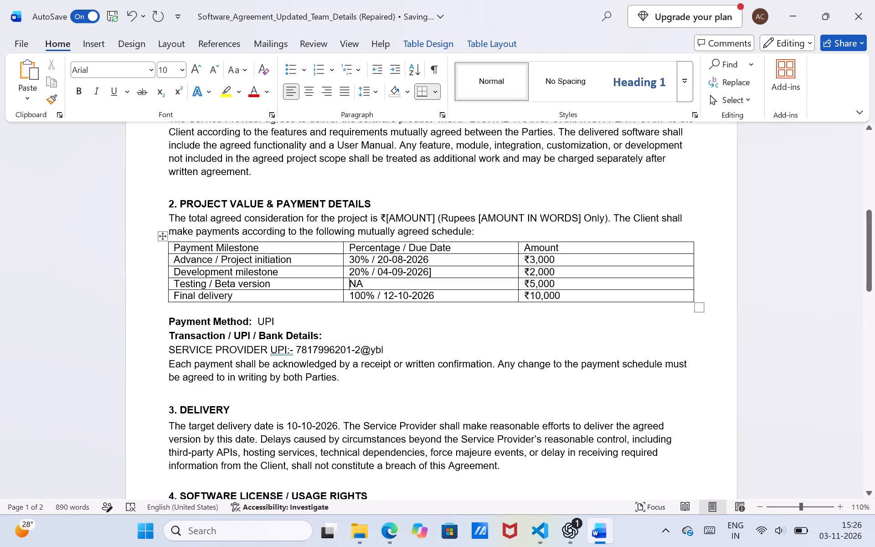
key(BackSpace)
key(BackSpace)
key(BackSpace)
key(BackSpace)
key(BackSpace)
key(BackSpace)
key(BackSpace)
key(BackSpace)
key(BackSpace)
key(BackSpace)
key(BackSpace)
key(BackSpace)
key(BackSpace)
key(BackSpace)
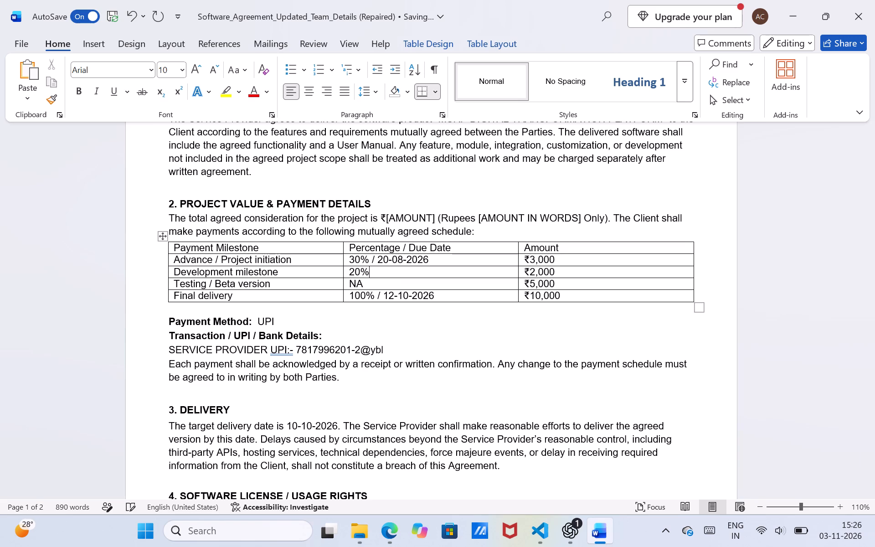
key(BackSpace)
key(BackSpace)
key(BackSpace)
text(NA)
Replace the Advance / Project initiation milestone's percentage and due date in the payment schedule with NA.
click(458, 258)
key(BackSpace)
key(BackSpace)
key(BackSpace)
key(BackSpace)
key(BackSpace)
key(BackSpace)
key(BackSpace)
key(BackSpace)
key(BackSpace)
key(BackSpace)
key(BackSpace)
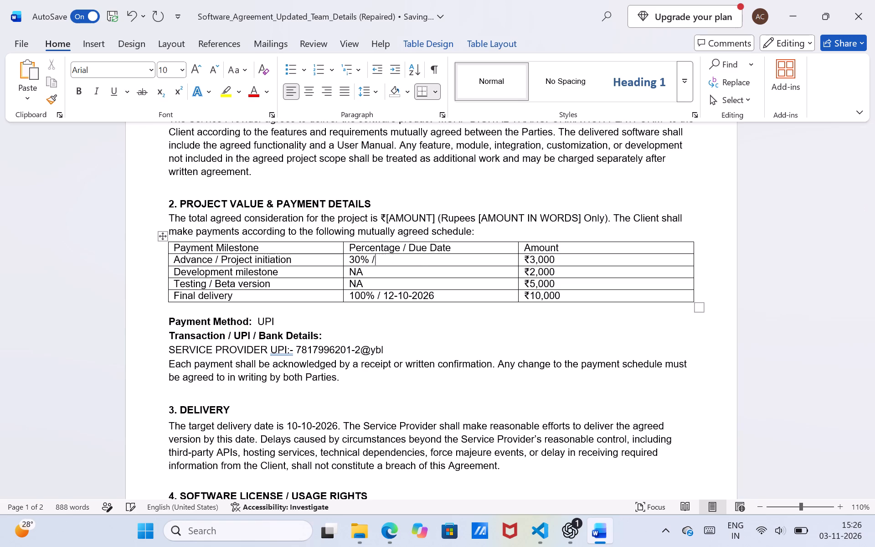
key(BackSpace)
key(BackSpace)
key(BackSpace)
key(BackSpace)
key(BackSpace)
text(NA)
Set the Advance / Project initiation amount in the payment schedule to ₹0.
click(564, 261)
key(BackSpace)
key(BackSpace)
key(BackSpace)
key(BackSpace)
key(BackSpace)
key(0)
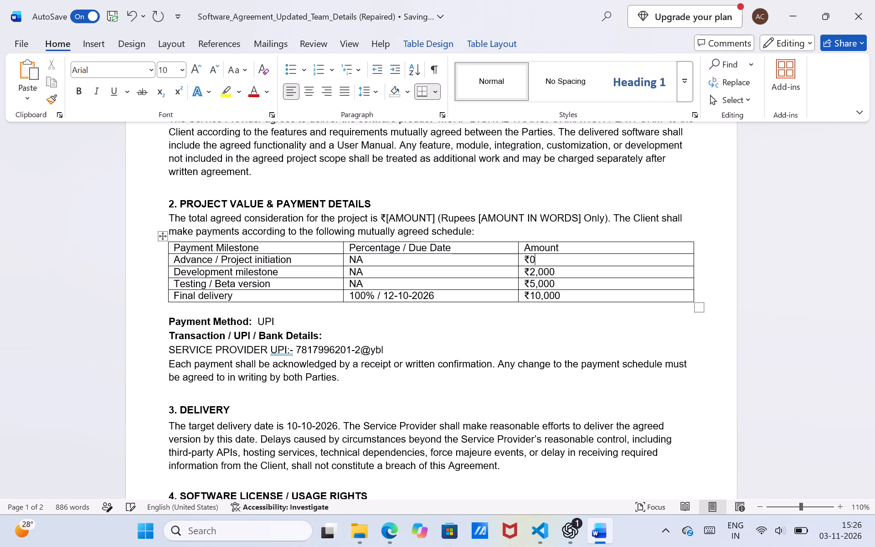
Set the Development milestone amount in the payment schedule to ₹0.
click(565, 271)
key(BackSpace)
key(BackSpace)
key(BackSpace)
key(BackSpace)
key(BackSpace)
key(0)
Set the Testing / Beta version amount in the payment schedule to ₹0 and leave the table.
click(574, 285)
key(BackSpace)
key(BackSpace)
key(BackSpace)
key(BackSpace)
key(BackSpace)
key(0)
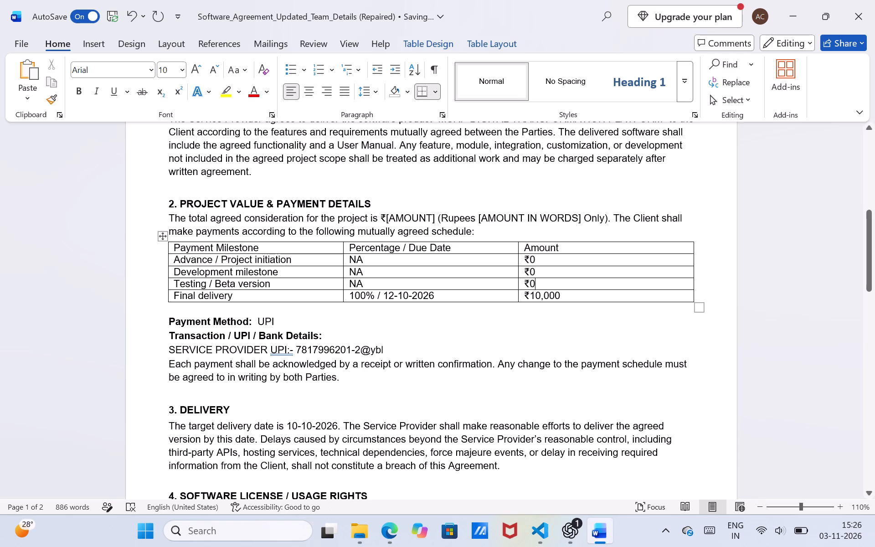
click(400, 364)
Review the agreement from the payment details down to the signatures, and back up to the title and party details.
scroll(400, 364, down, 1)
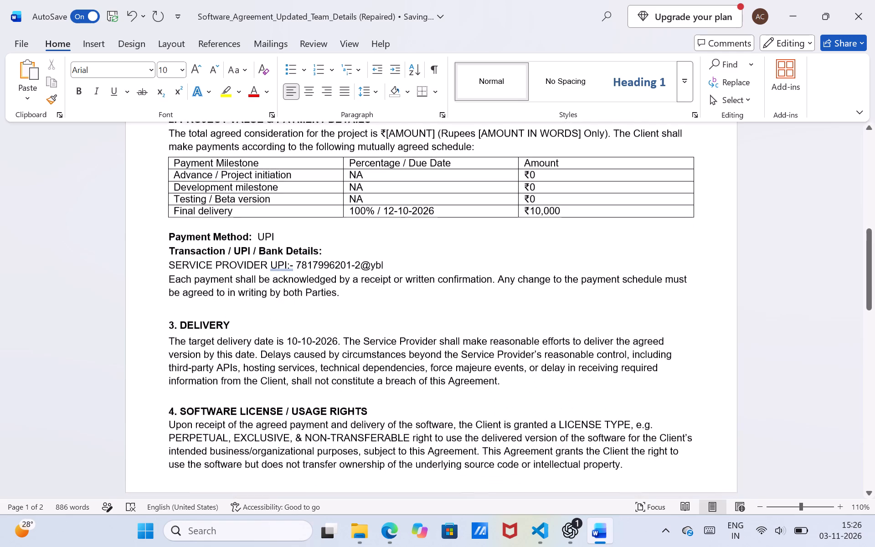
scroll(400, 364, down, 3)
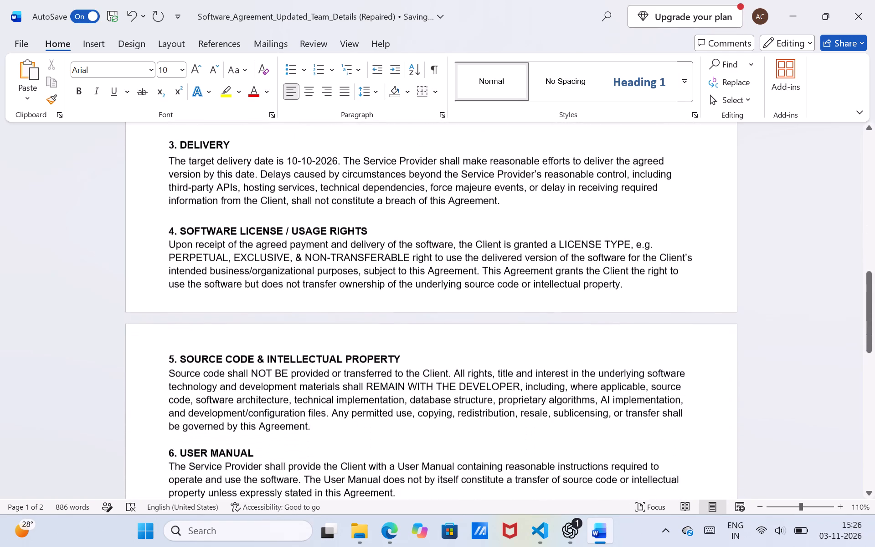
scroll(400, 364, down, 3)
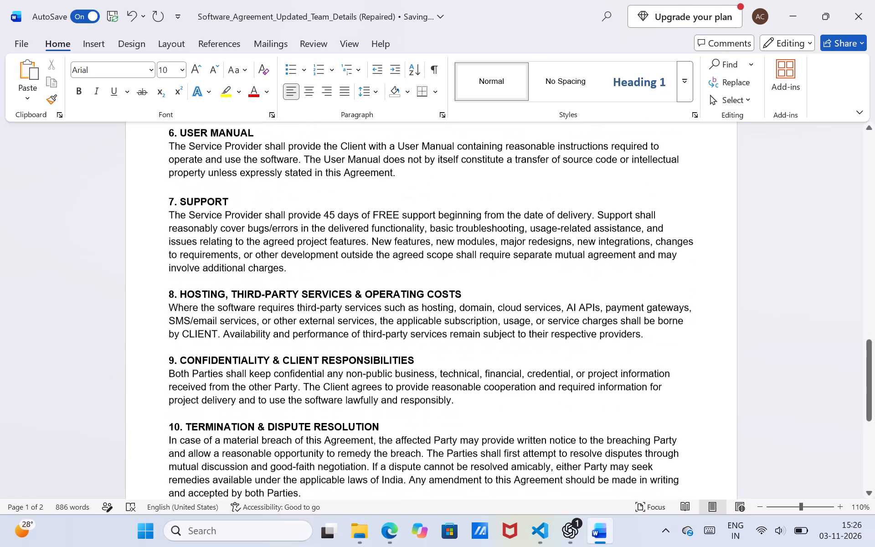
scroll(400, 364, down, 2)
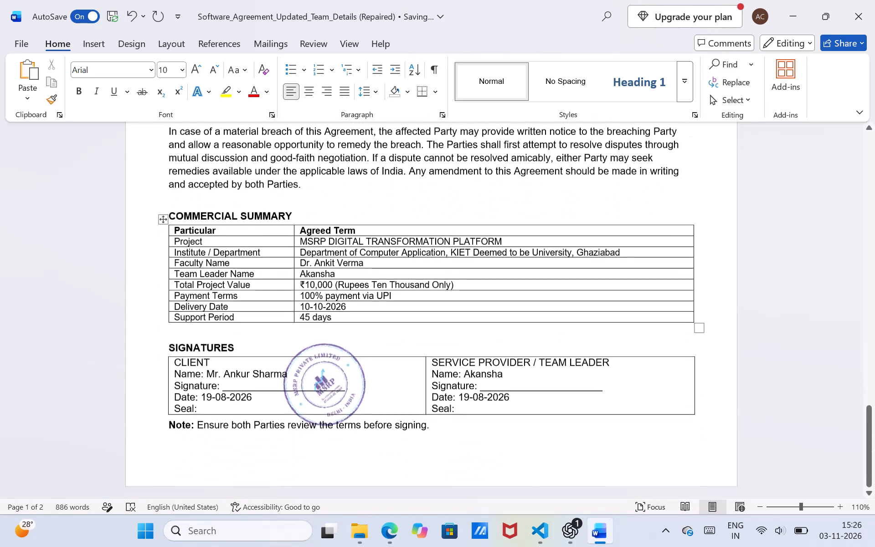
scroll(400, 364, down, 1)
scroll(400, 364, up, 5)
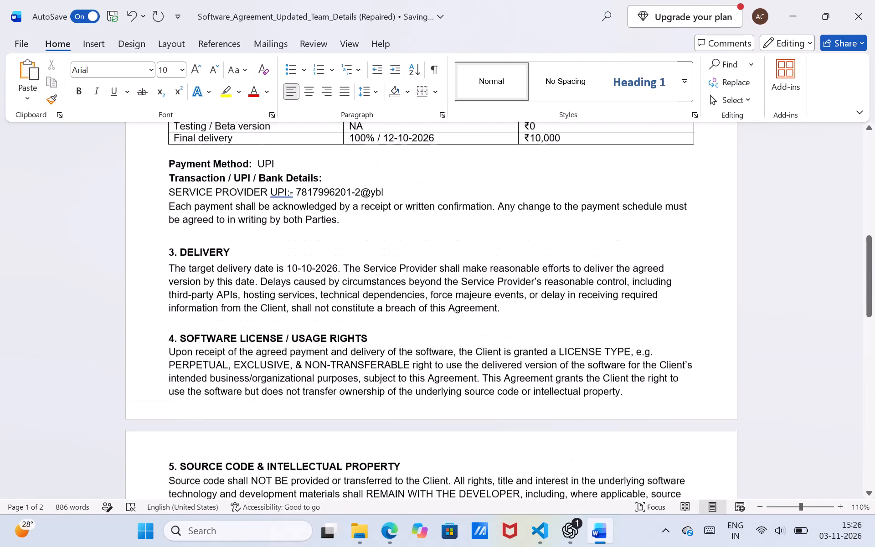
scroll(400, 364, up, 6)
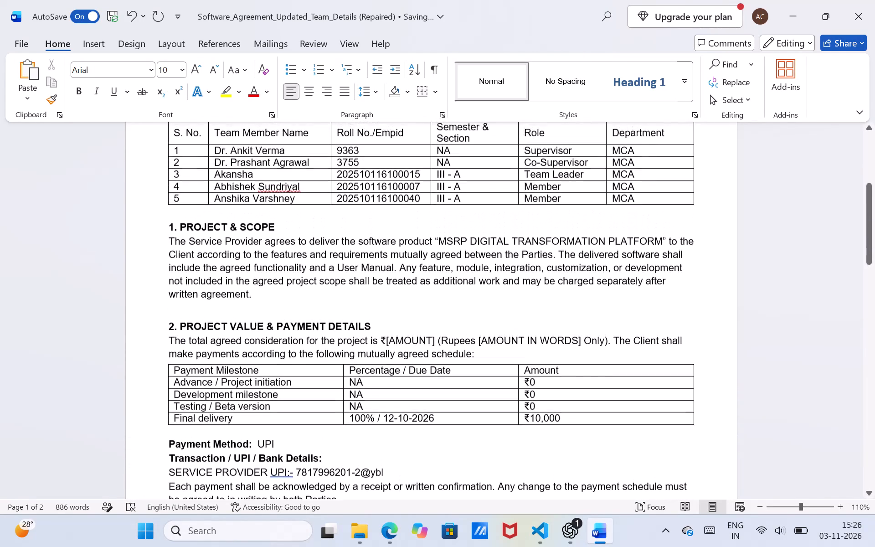
scroll(400, 364, up, 4)
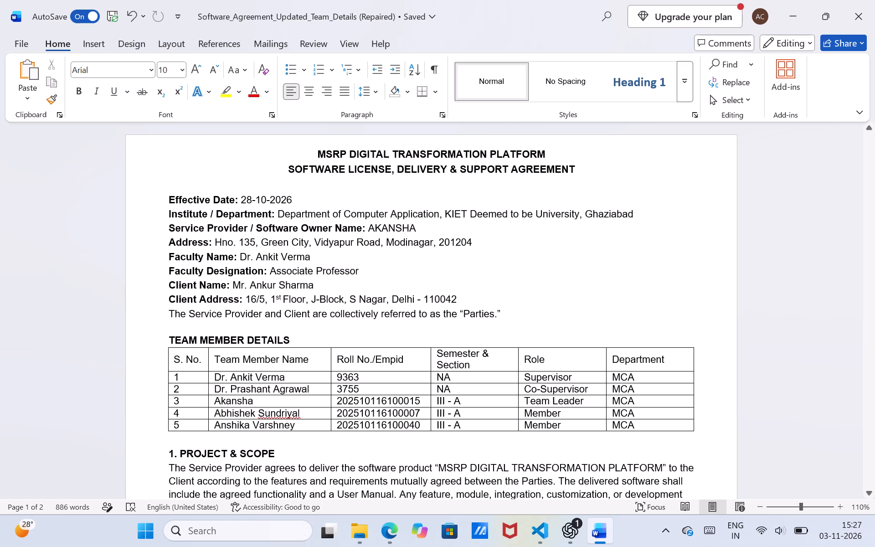
Save the agreement document.
click(360, 409)
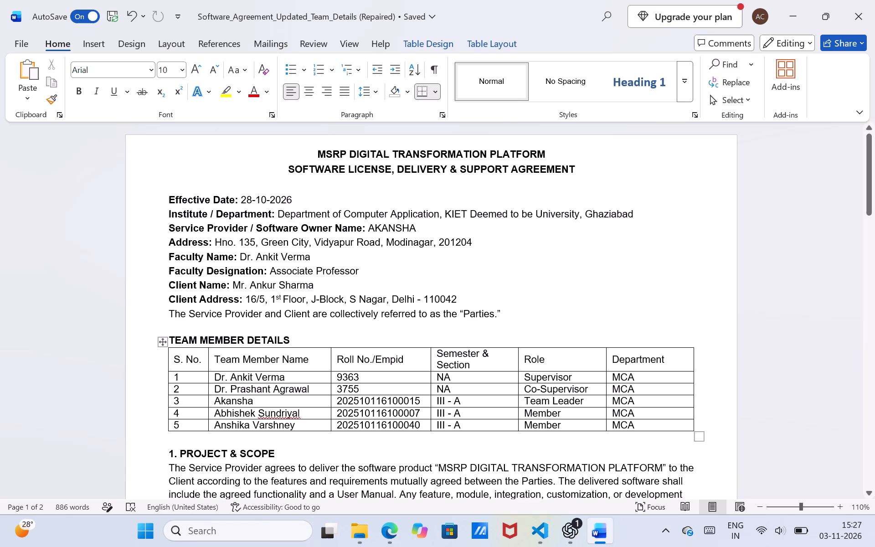
key(ctrl+s)
Look through the saved agreement down to the Commercial Summary and Signatures sections.
scroll(597, 320, down, 5)
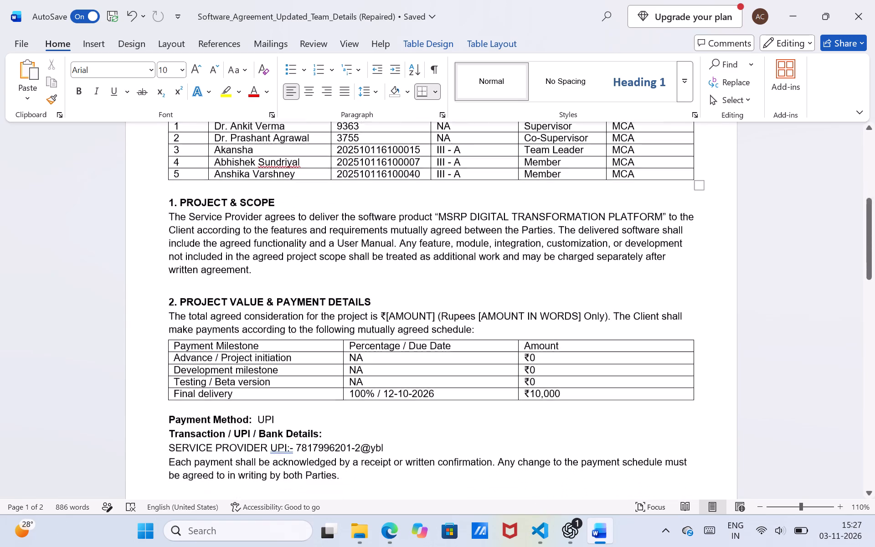
scroll(597, 320, down, 4)
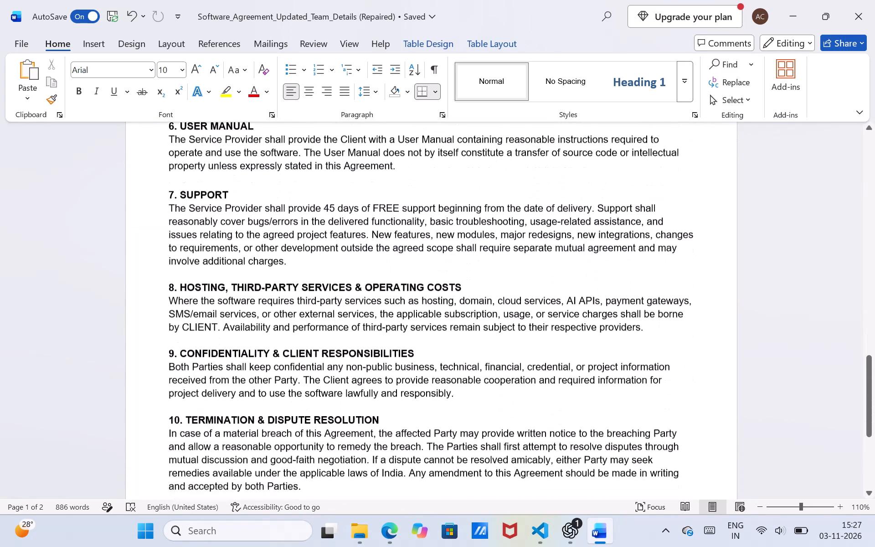
scroll(597, 320, down, 4)
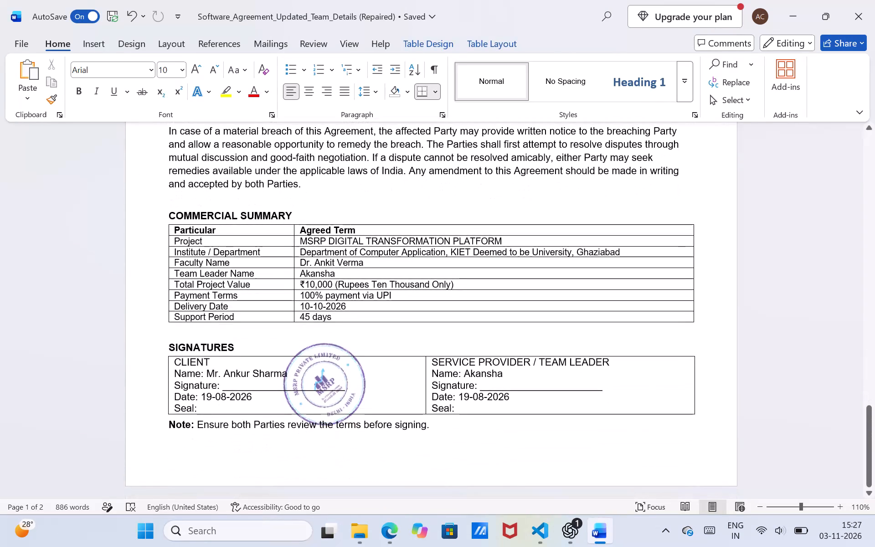
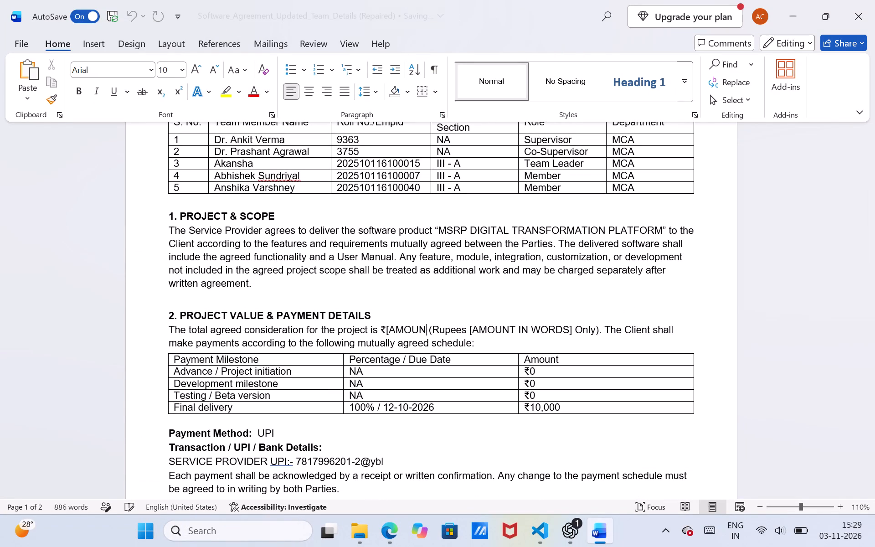
Replace the amount placeholder after the rupee sign in the Project Value & Payment Details sentence with 10,000.
key(BackSpace)
key(BackSpace)
key(BackSpace)
key(BackSpace)
key(BackSpace)
key(BackSpace)
text(10)
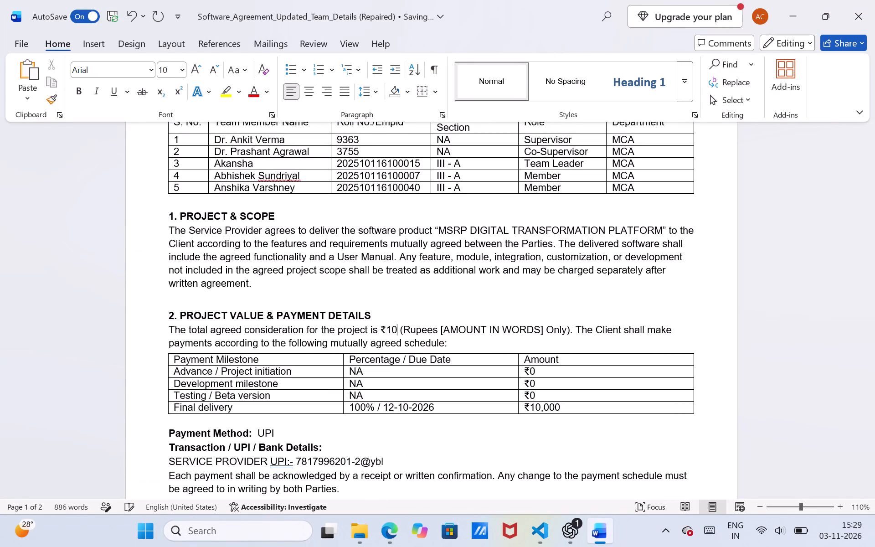
text(,000)
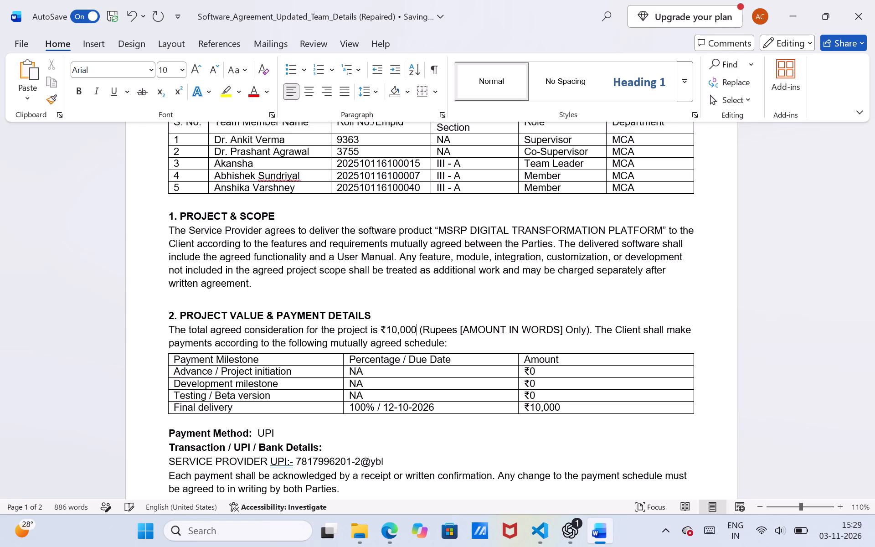
Replace the [AMOUNT IN WORDS] placeholder in the total consideration sentence with "Ten Thousand".
click(566, 328)
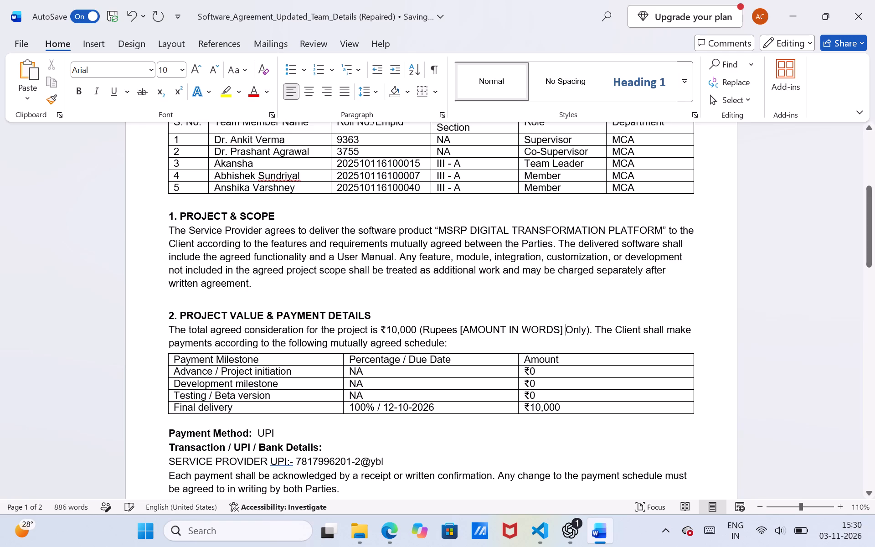
key(Left)
key(BackSpace)
key(BackSpace)
key(BackSpace)
key(BackSpace)
key(BackSpace)
key(BackSpace)
key(BackSpace)
key(BackSpace)
key(BackSpace)
key(BackSpace)
key(BackSpace)
key(BackSpace)
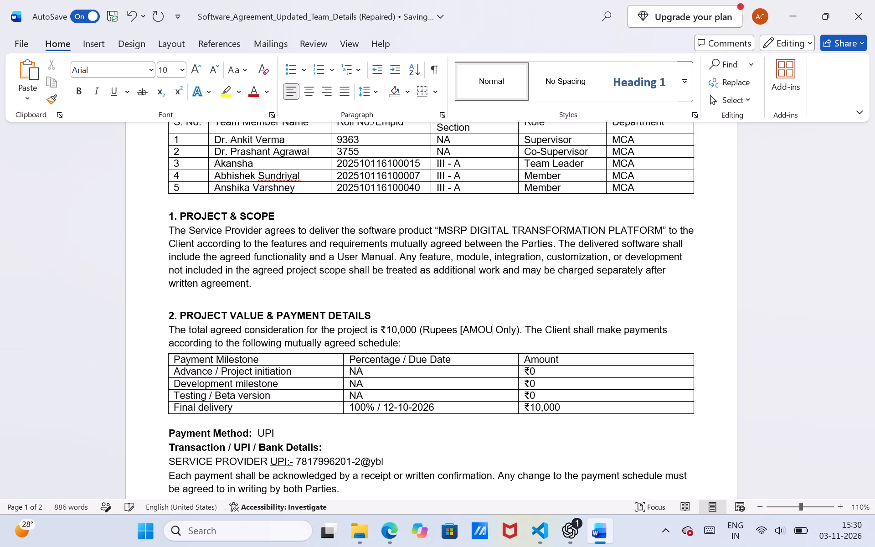
key(BackSpace)
key(BackSpace)
key(BackSpace)
key(BackSpace)
key(BackSpace)
text(TEN)
key(BackSpace)
key(BackSpace)
text(en t)
key(BackSpace)
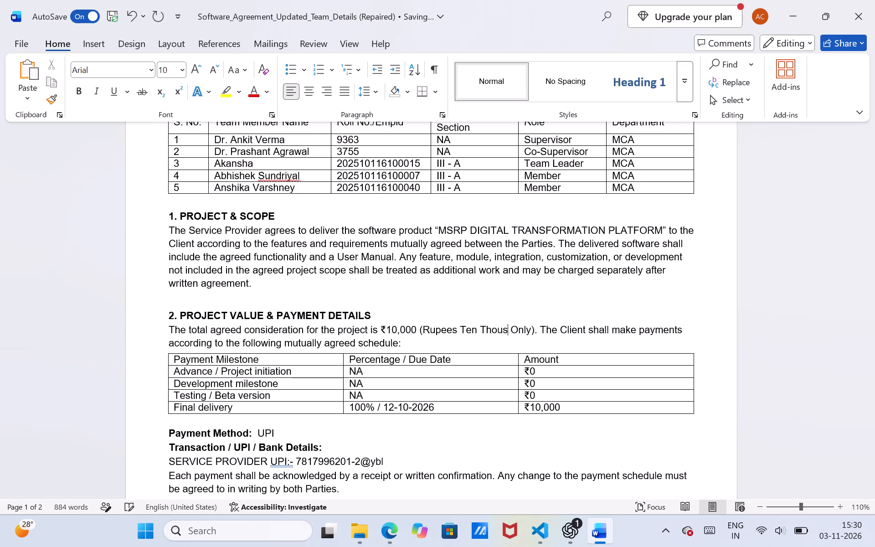
Save the agreement document.
scroll(605, 332, down, 1)
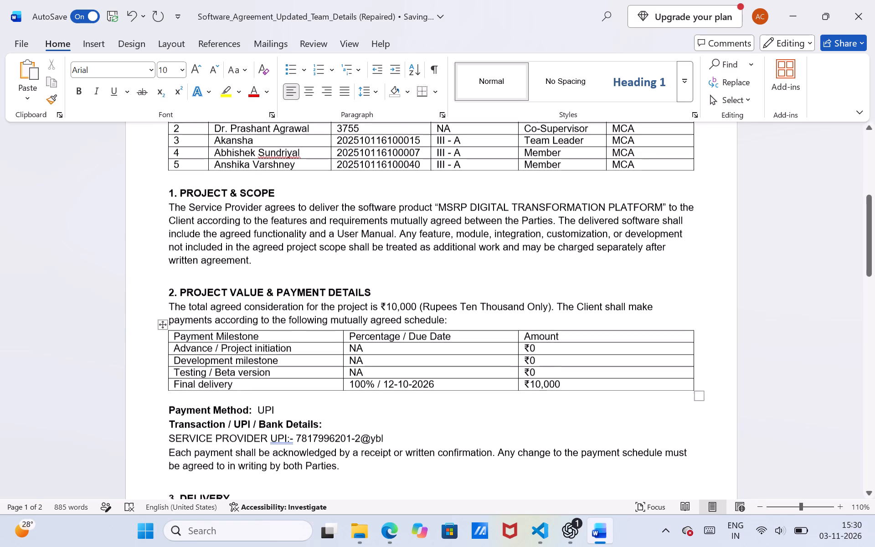
scroll(605, 332, down, 1)
key(ctrl+s)
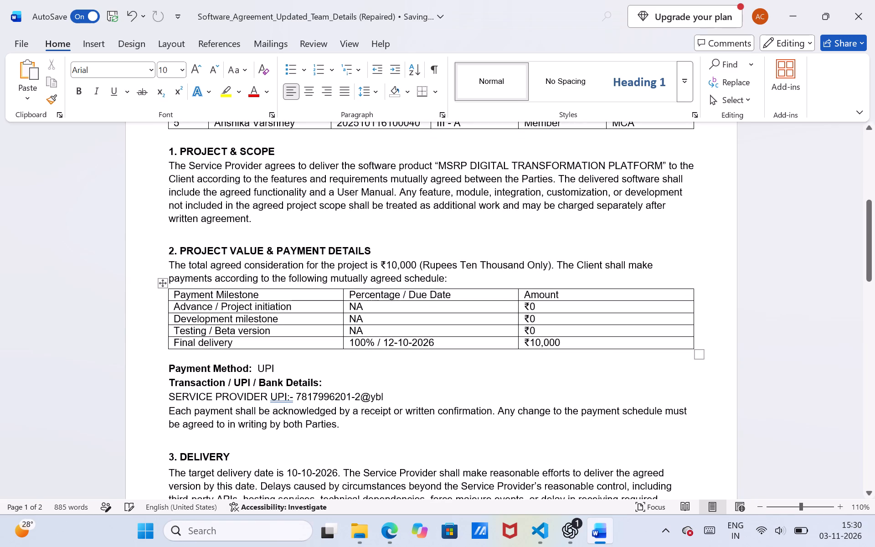
Review the agreement from the payment details through the remaining clauses down to the Commercial Summary and Signatures.
scroll(605, 332, down, 2)
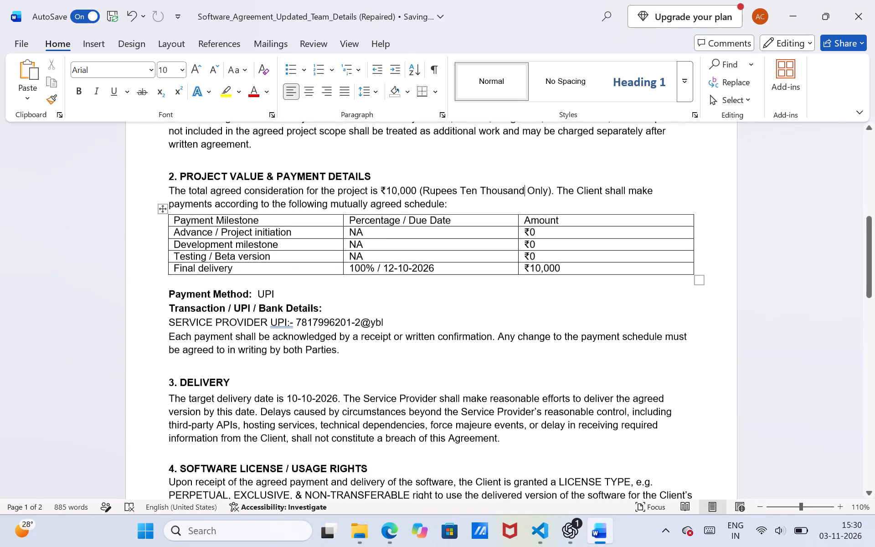
scroll(605, 332, down, 3)
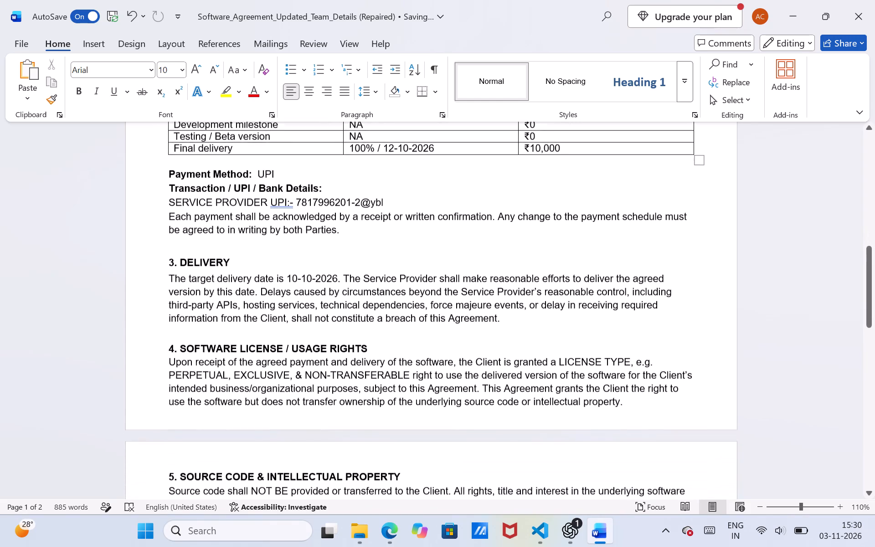
scroll(605, 332, down, 3)
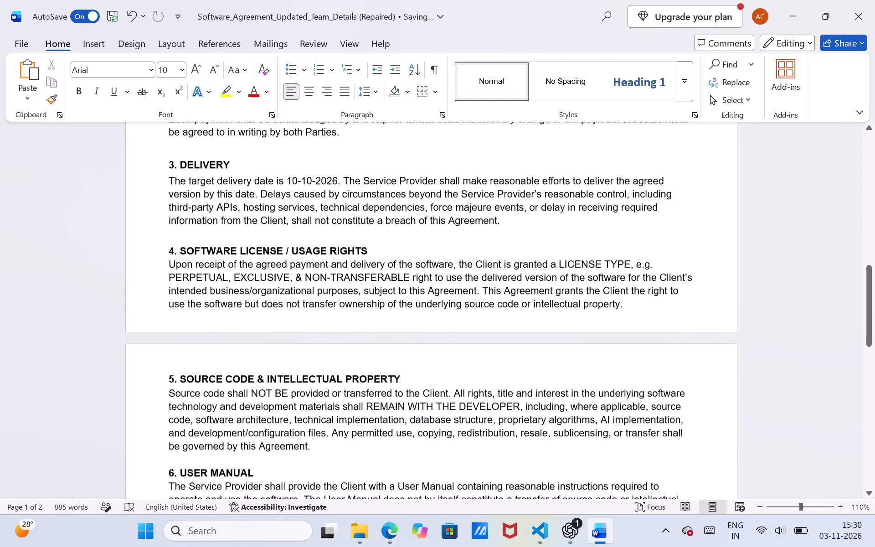
scroll(605, 332, down, 3)
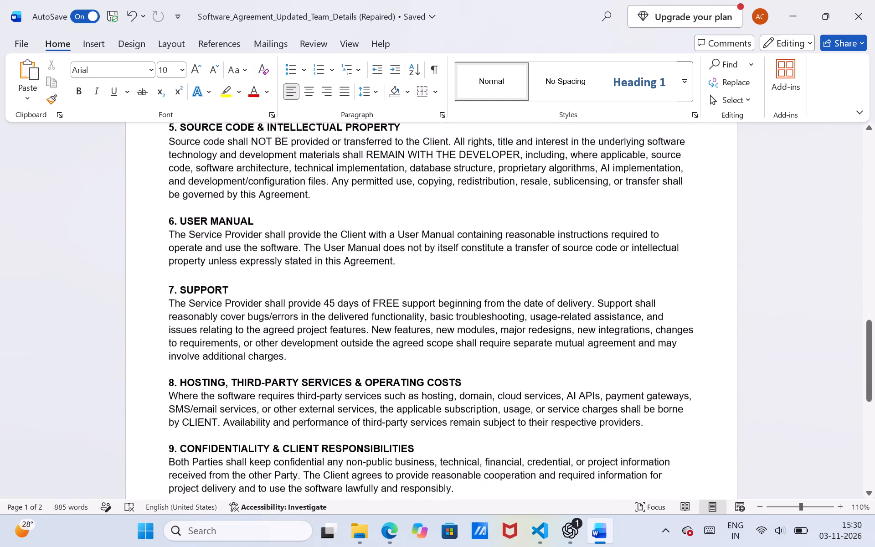
scroll(605, 332, down, 3)
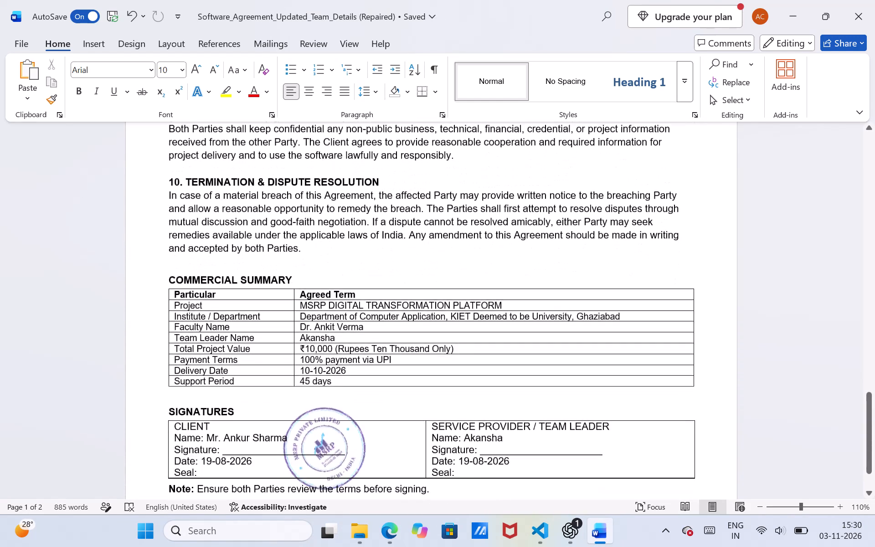
scroll(605, 332, down, 2)
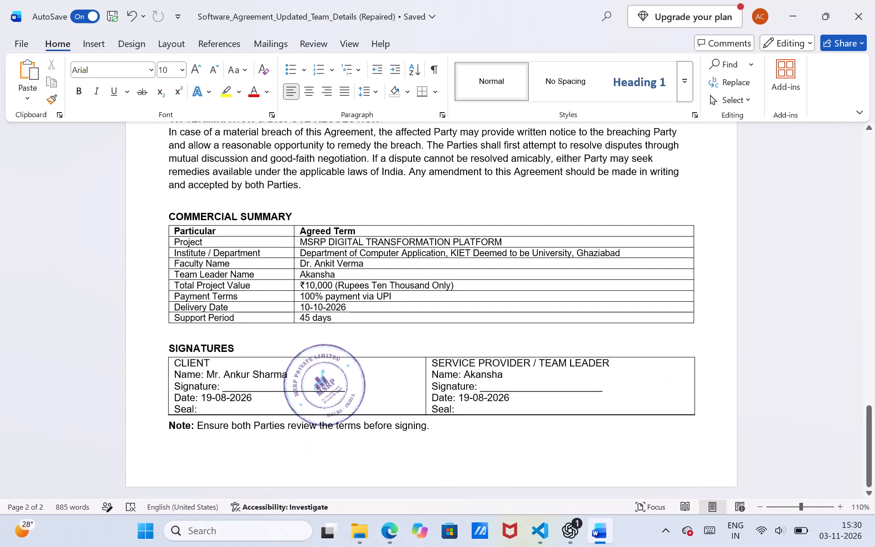
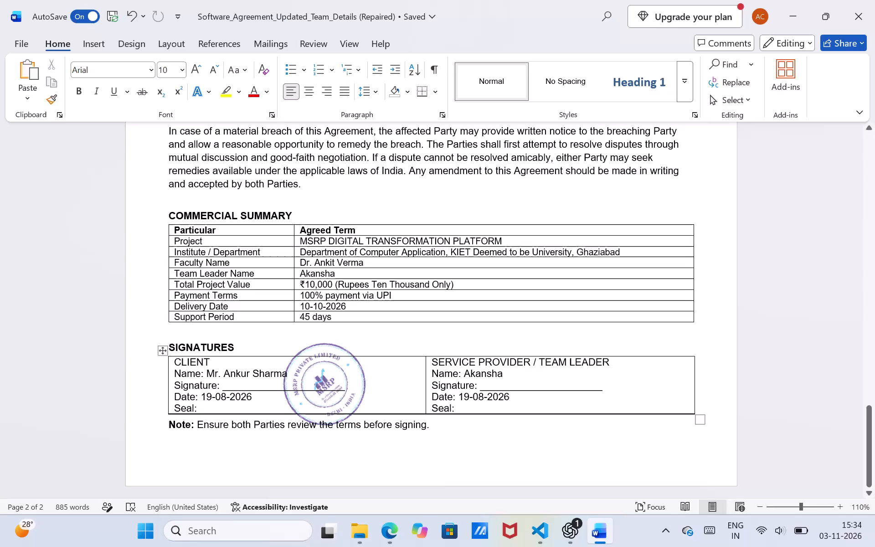
Close the completed software agreement document after a last look back over the closing clauses.
scroll(469, 357, up, 2)
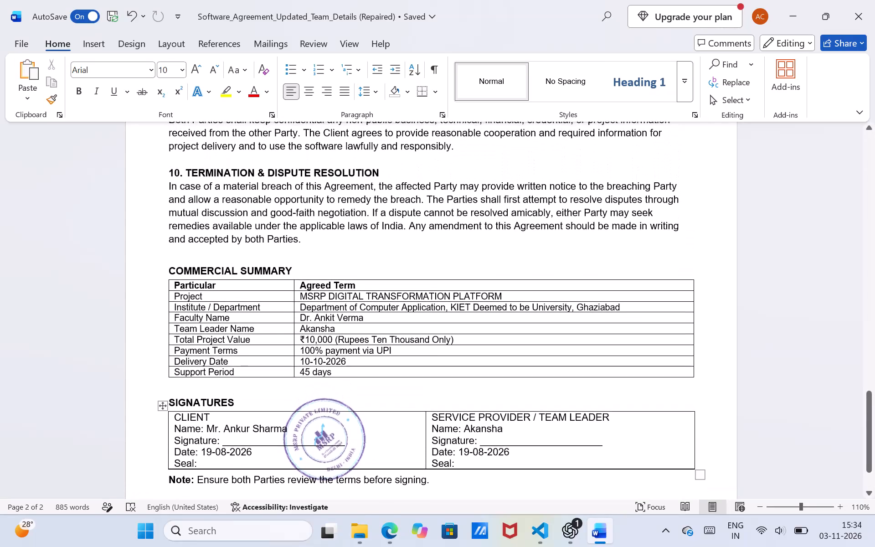
scroll(469, 357, up, 2)
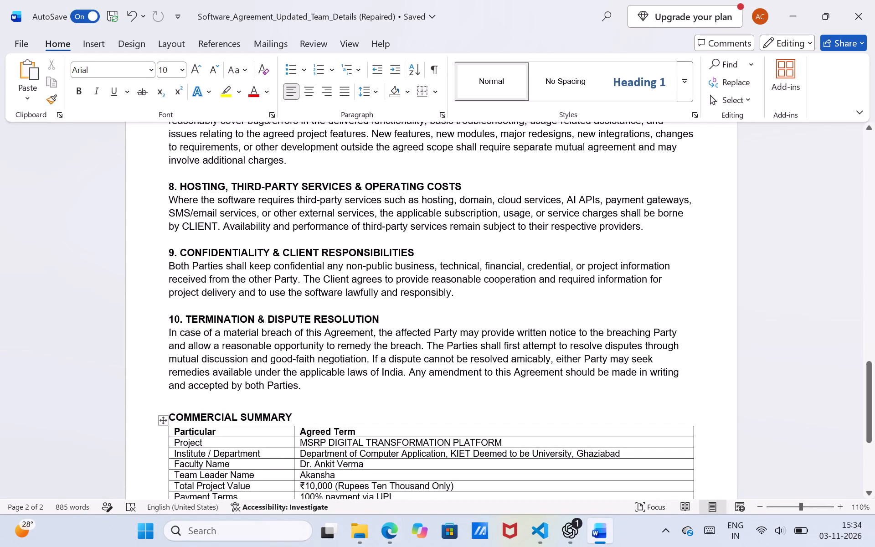
click(855, 23)
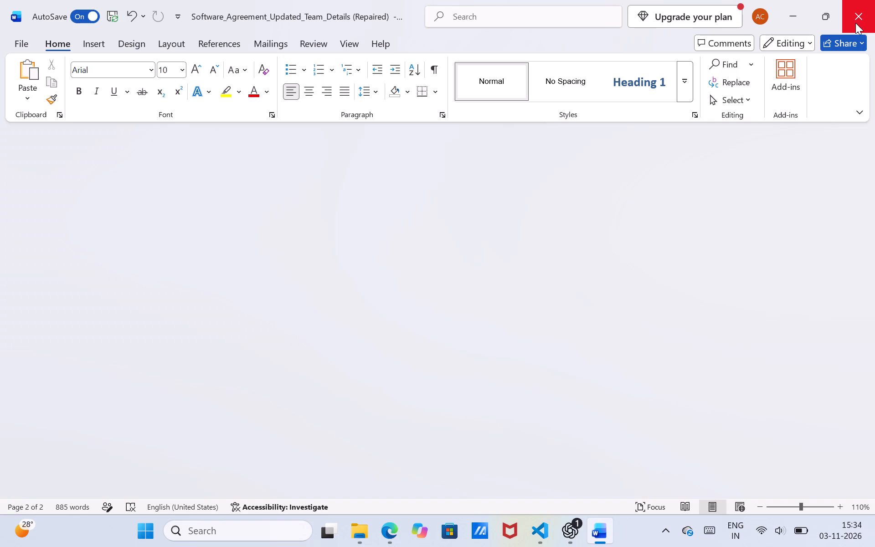